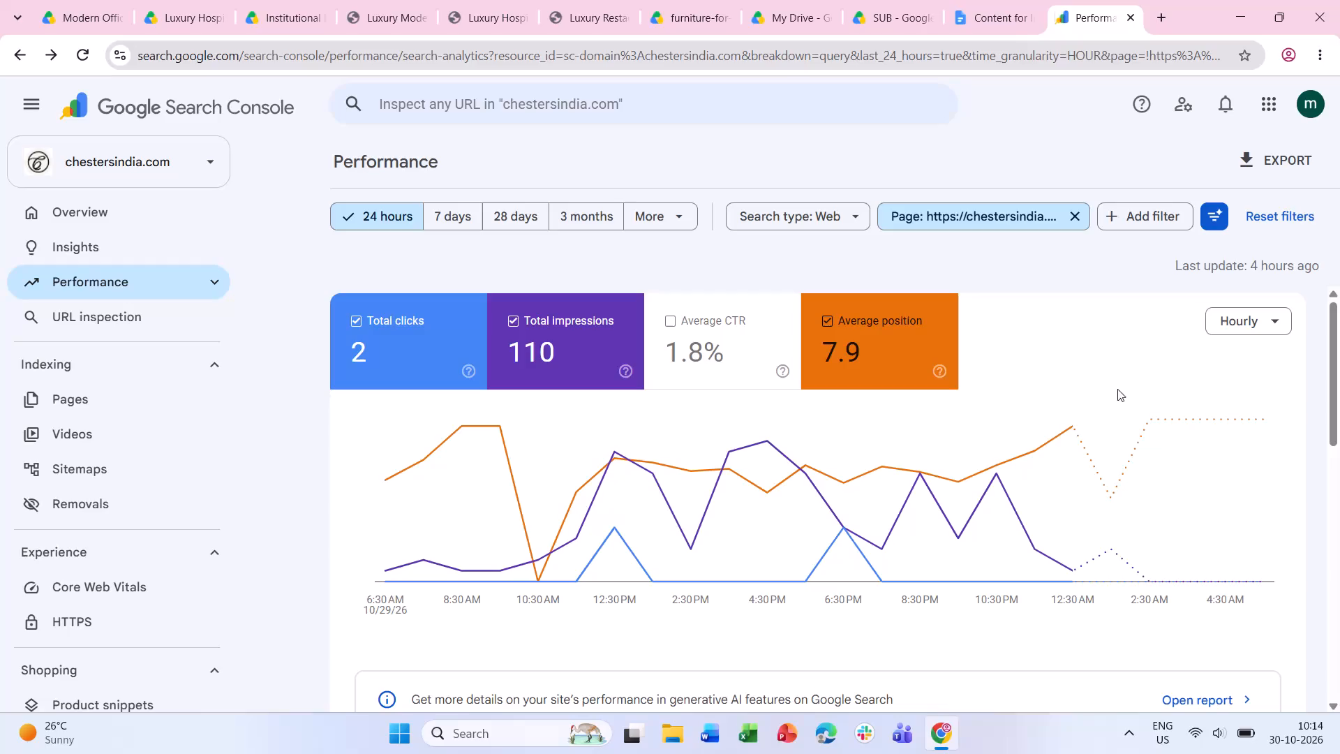
Open the Notion workspace in a new browser tab, glancing at the Luxury Restaurant Furniture webpage while it loads.
left_click(1167, 13)
type("noy")
key("BackSpace")
key("t")
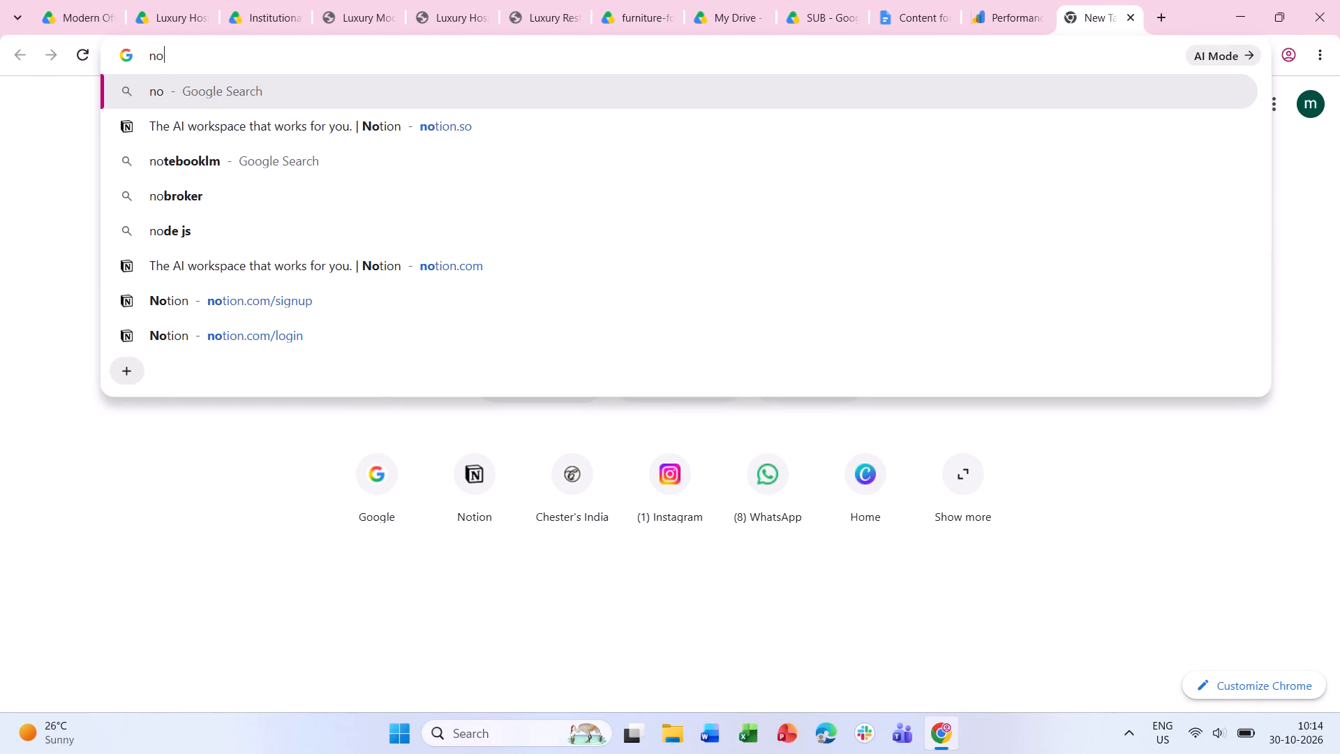
key("Return")
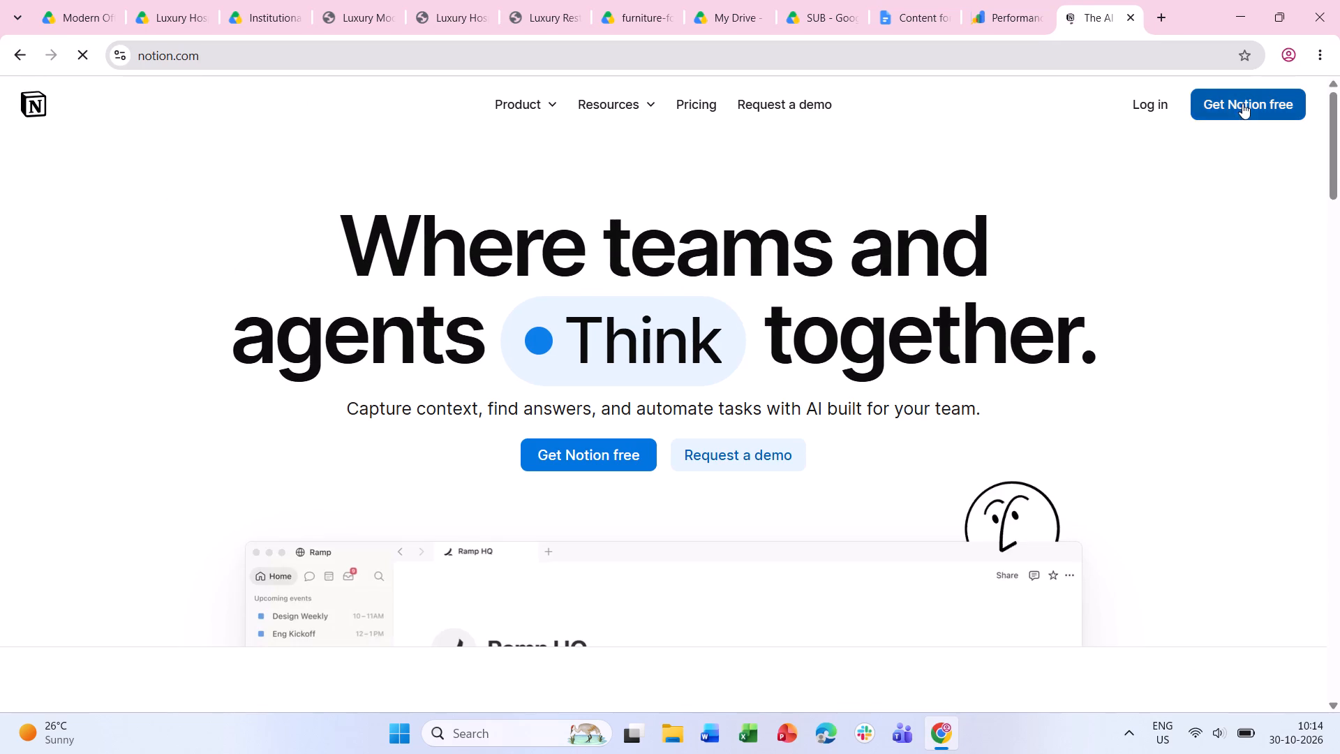
left_click(1242, 101)
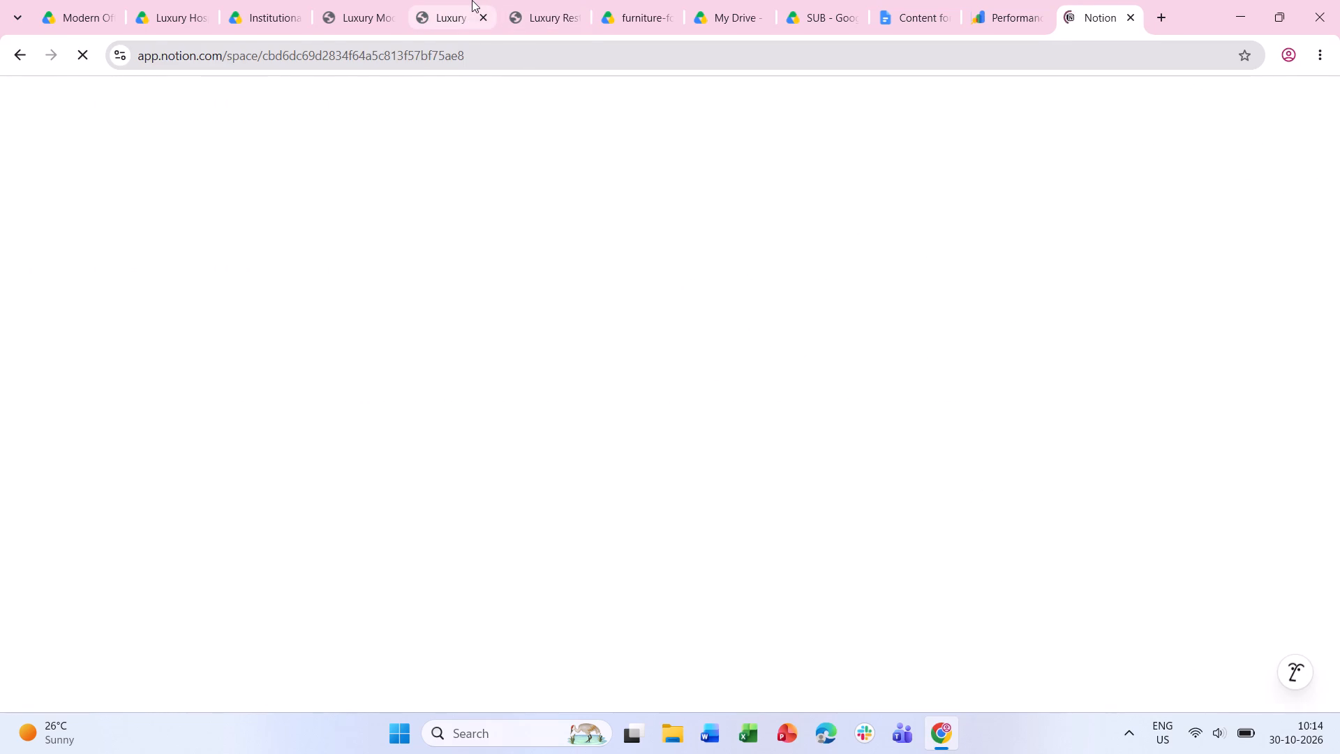
left_click(533, 0)
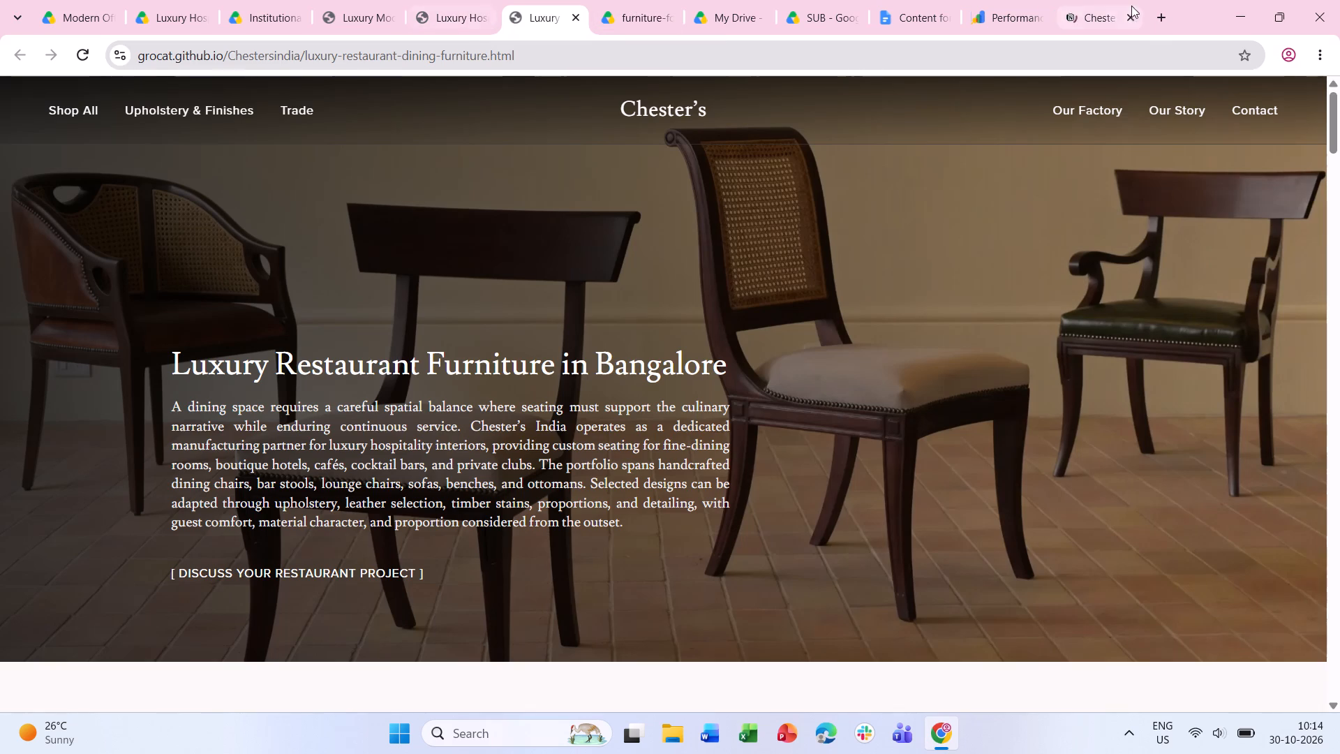
left_click(1091, 0)
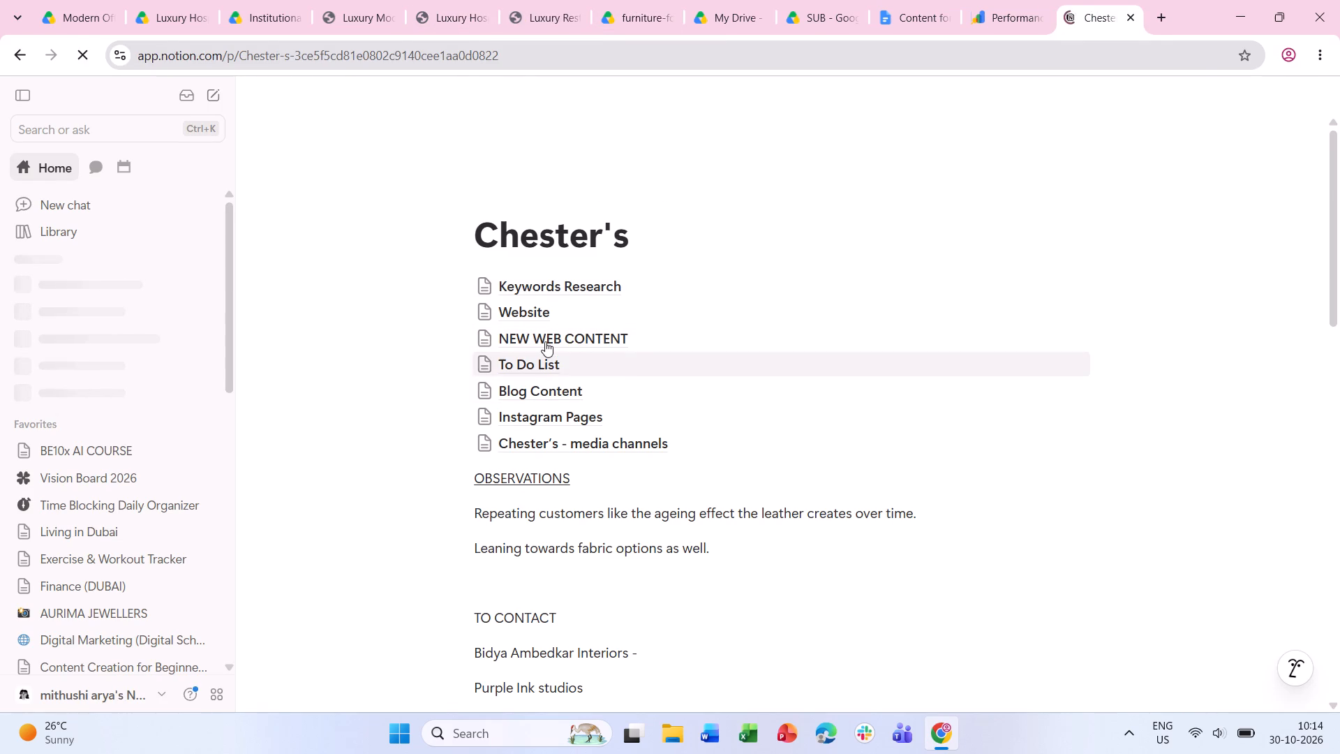
Open the NEW WEB CONTENT page under Chester's and look through the revision comments for the luxury furniture webpages.
left_click(545, 341)
scroll(1140, 329, "down", 18)
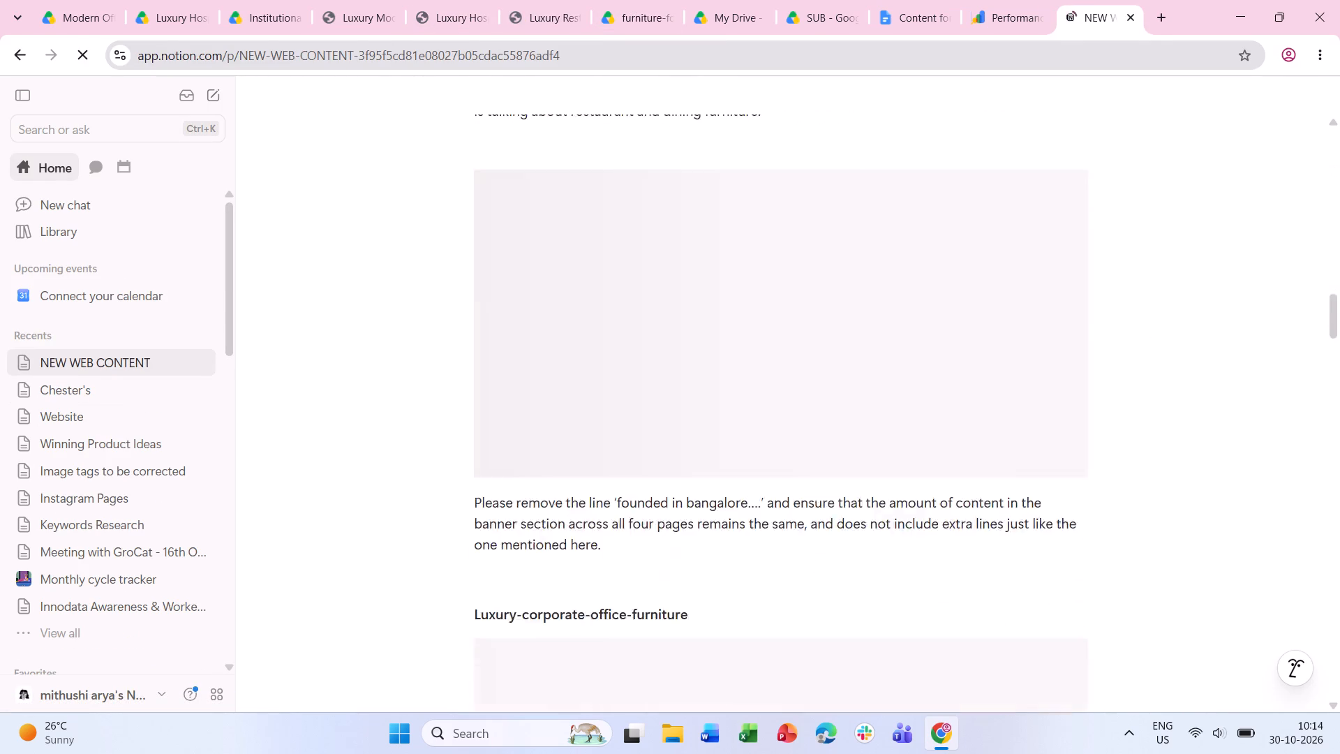
scroll(1140, 329, "down", 17)
scroll(1139, 368, "up", 2)
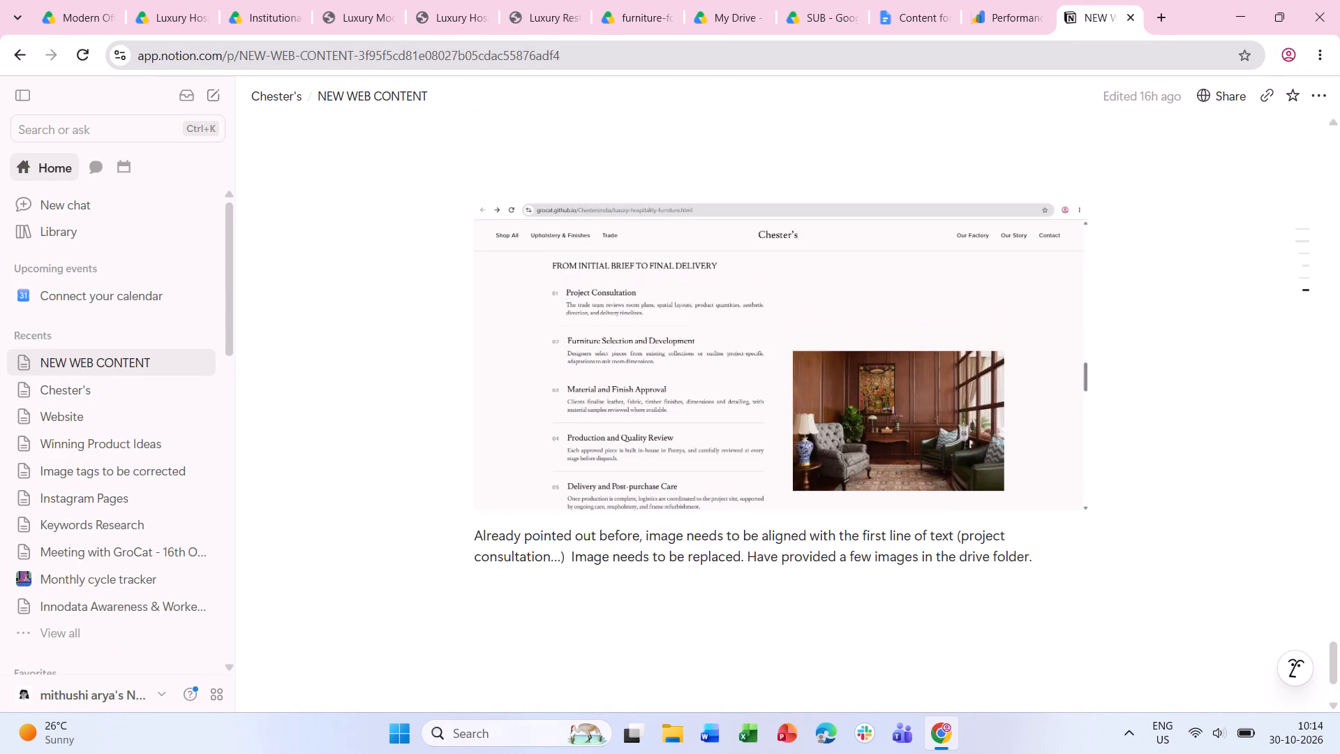
scroll(1140, 369, "up", 9)
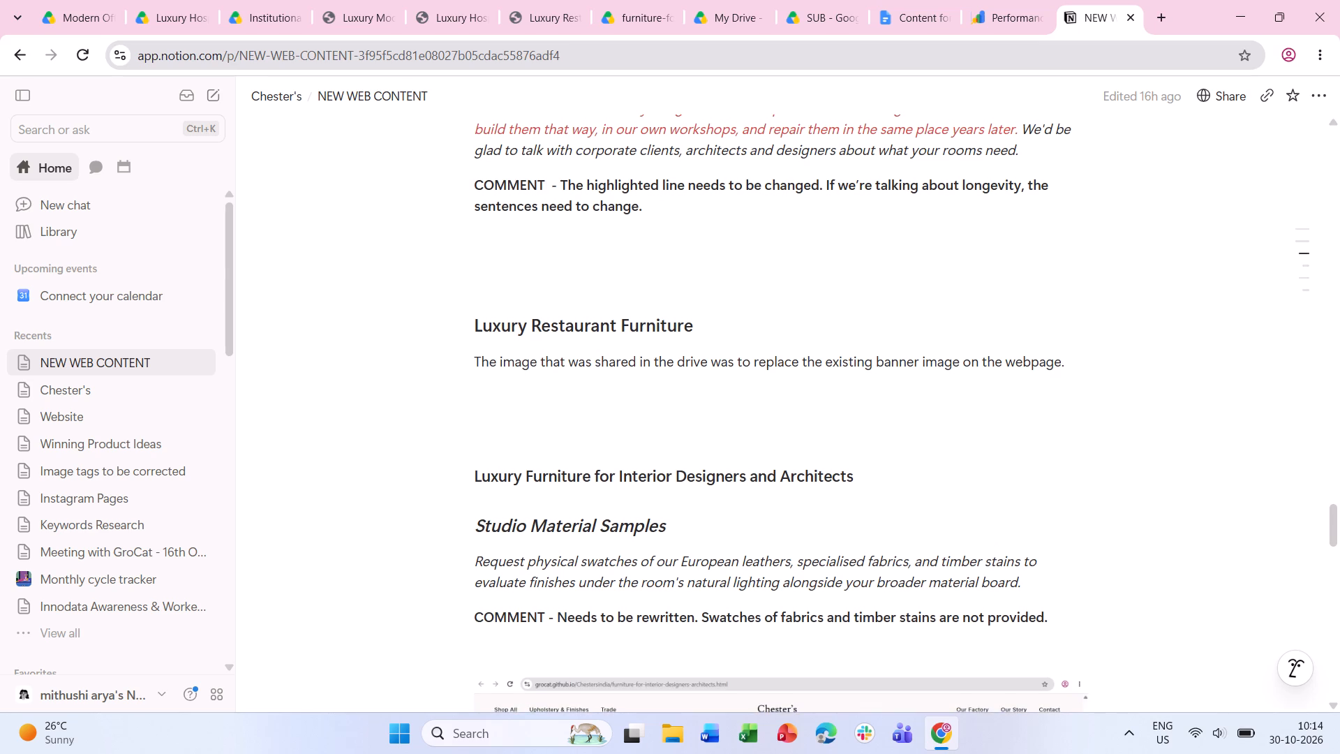
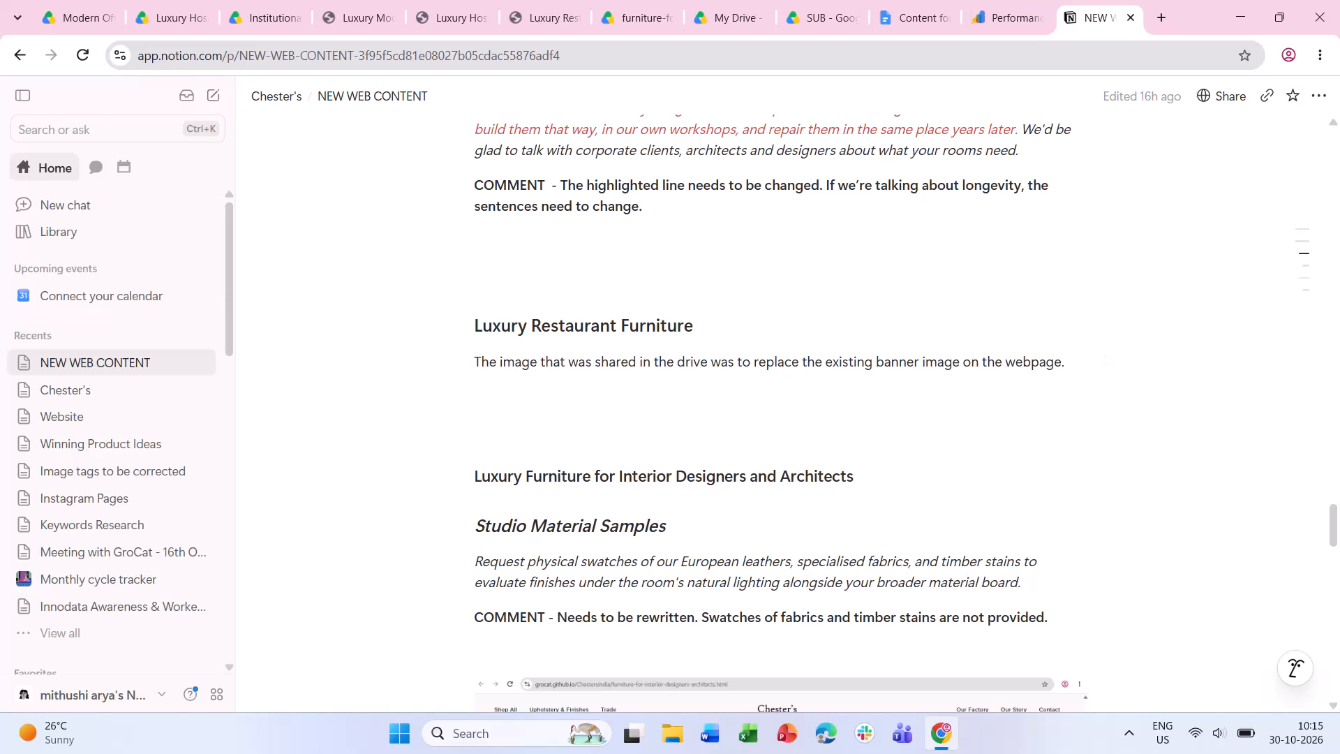
Read the revision comments under Luxury Restaurant Furniture and Luxury Furniture for Interior Designers and Architects, including the Studio Material Samples note.
scroll(1123, 397, "down", 3)
scroll(1122, 397, "up", 1)
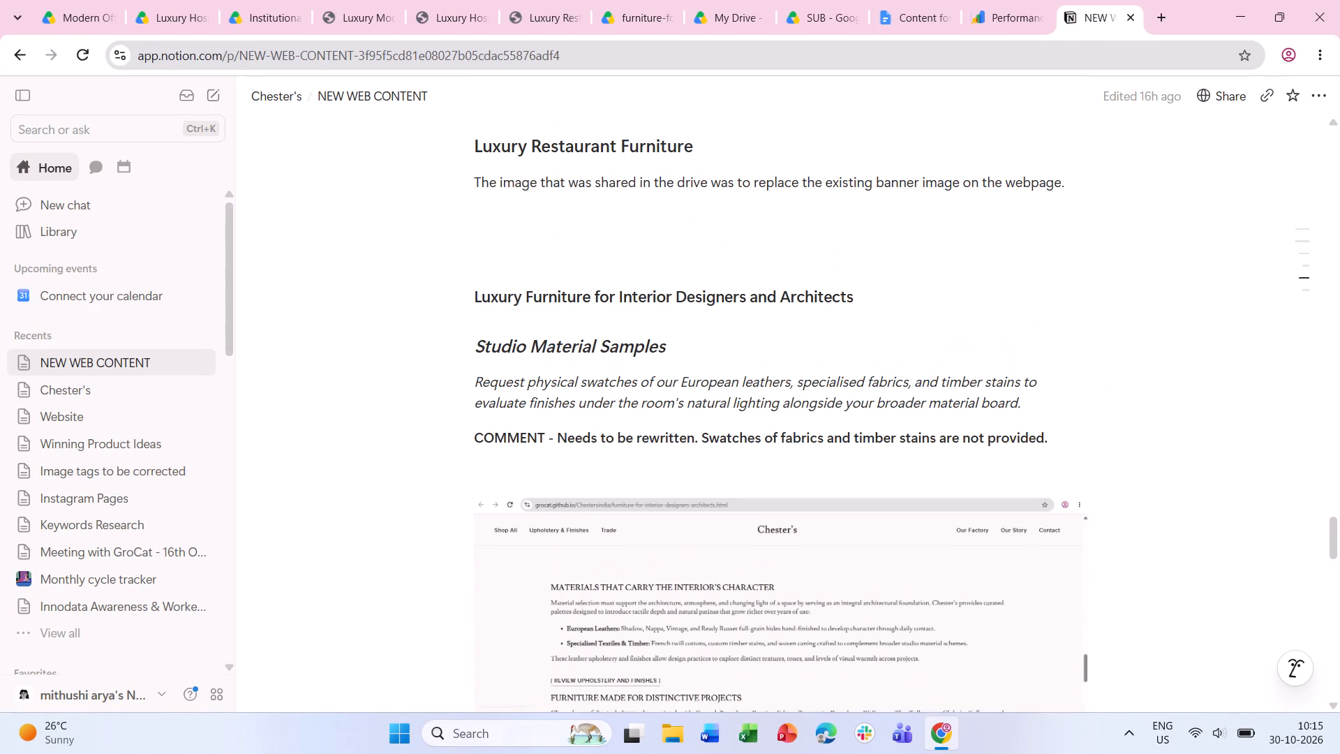
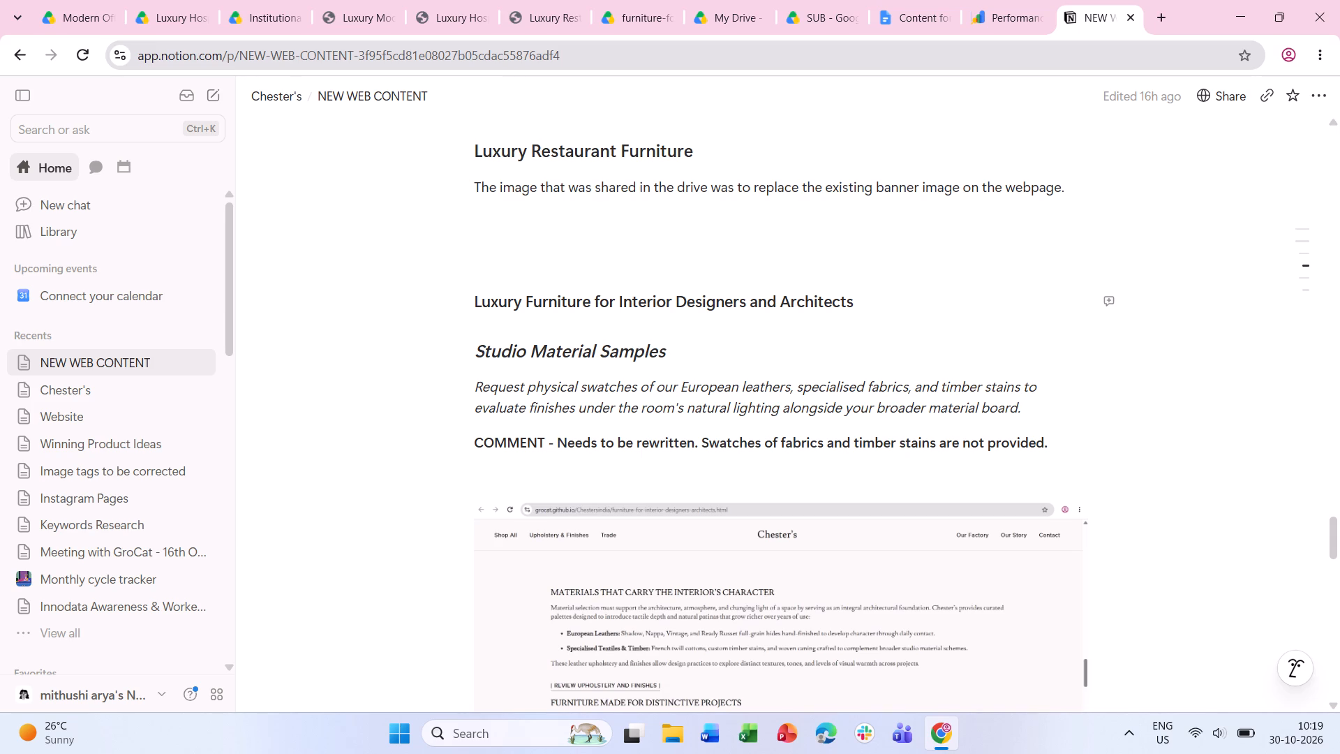
Skim the Notion revision notes for the interior designers and architects page, including its screenshots, and back up to the corporate office section.
scroll(1251, 377, "down", 3)
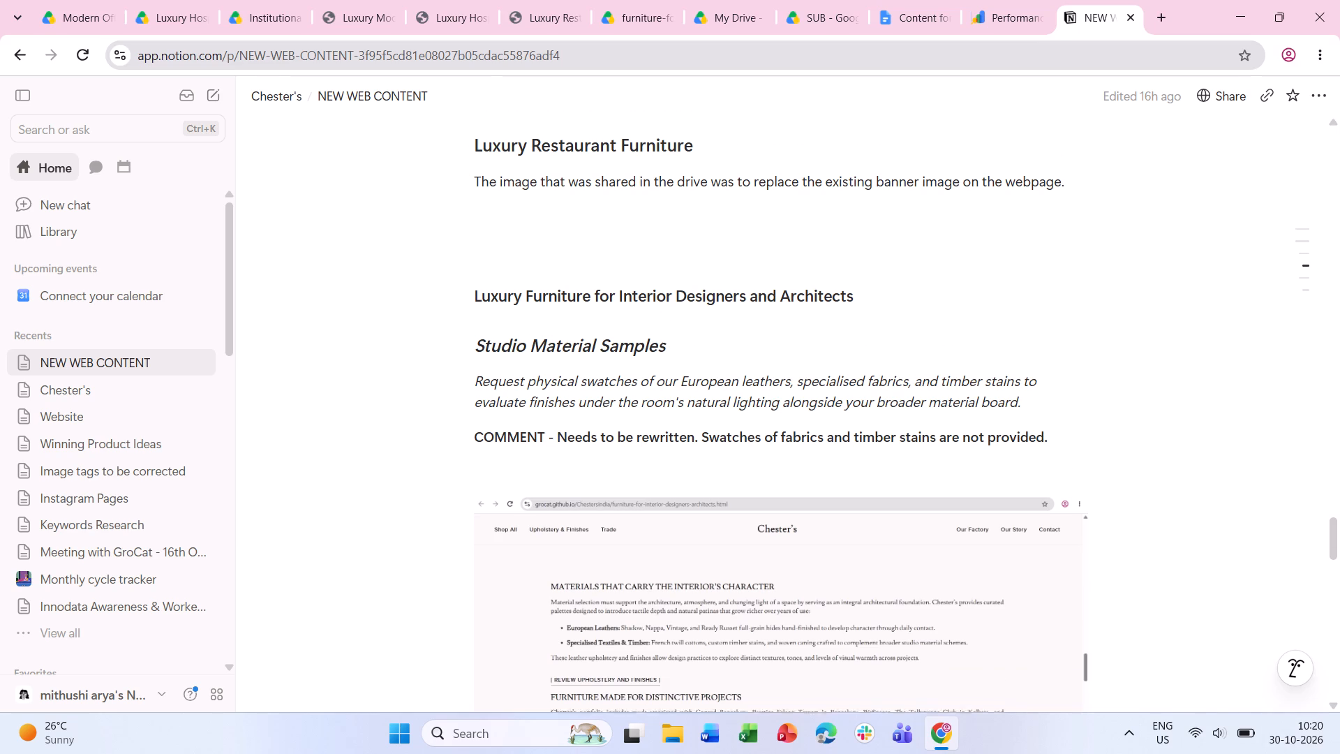
scroll(1249, 376, "down", 15)
scroll(1184, 348, "down", 10)
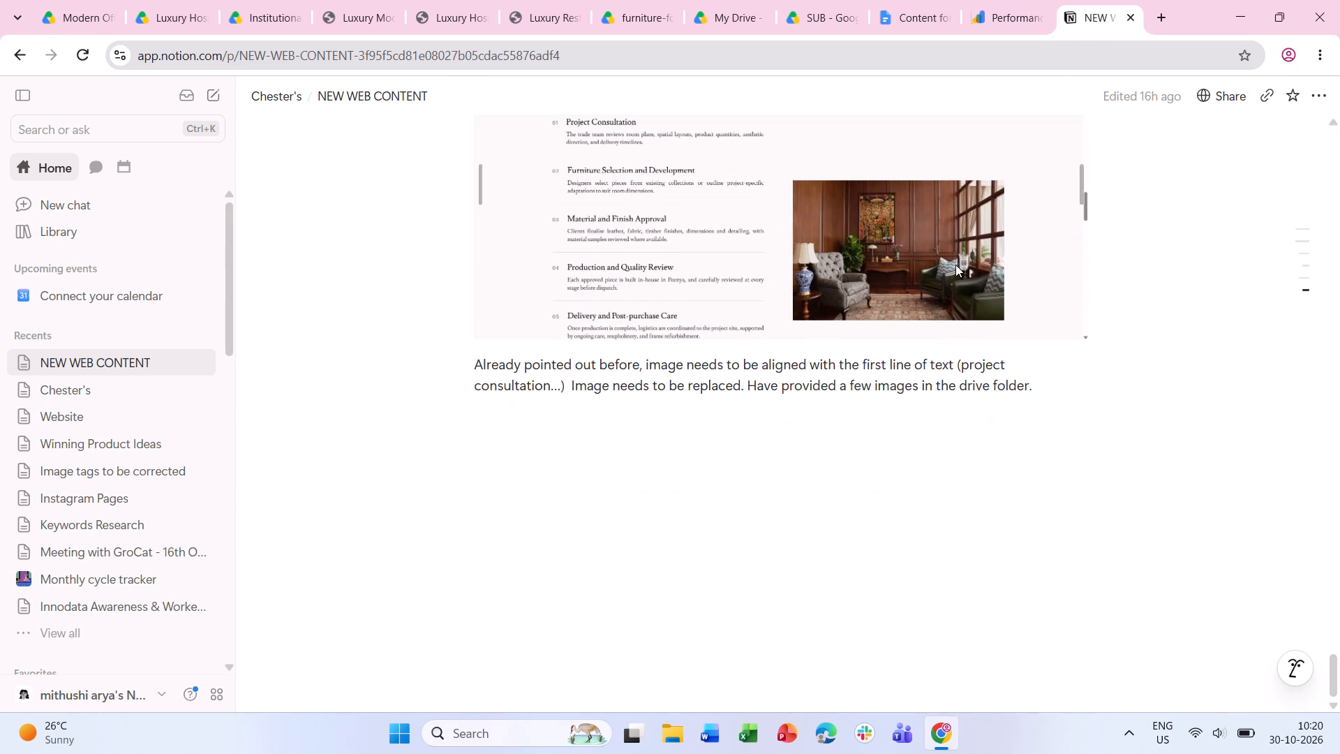
scroll(1122, 454, "up", 19)
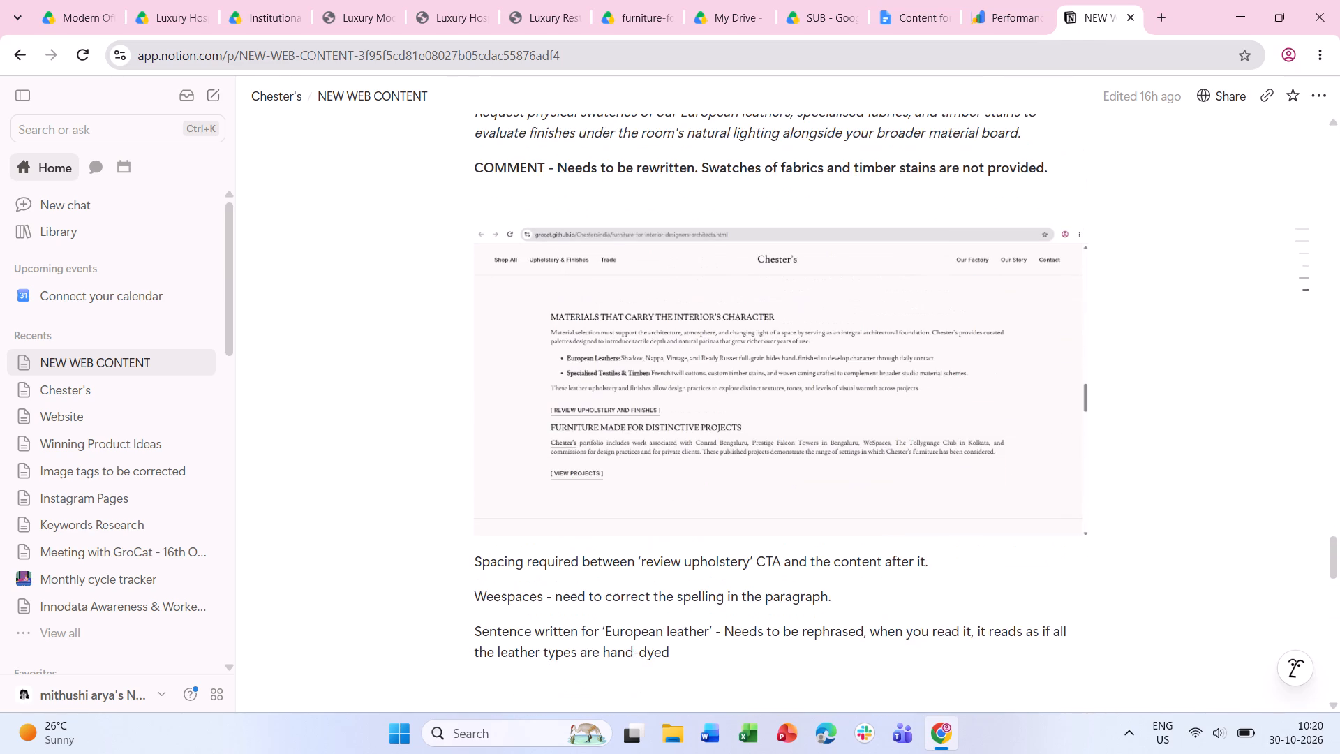
scroll(1149, 450, "up", 10)
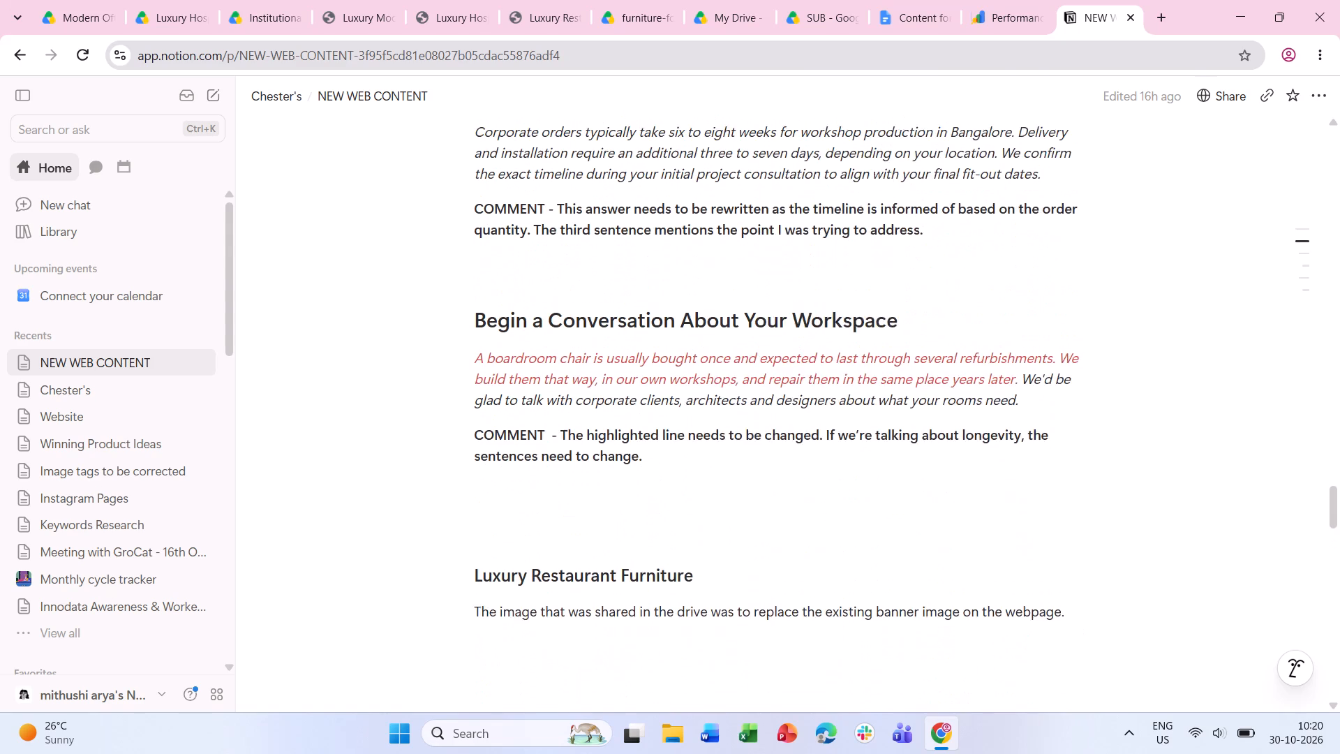
scroll(1149, 450, "up", 8)
Read the revision comments from the Luxury Corporate Office Furniture FAQ through the workspace conversation section to the Studio Material Samples note.
scroll(1149, 450, "down", 4)
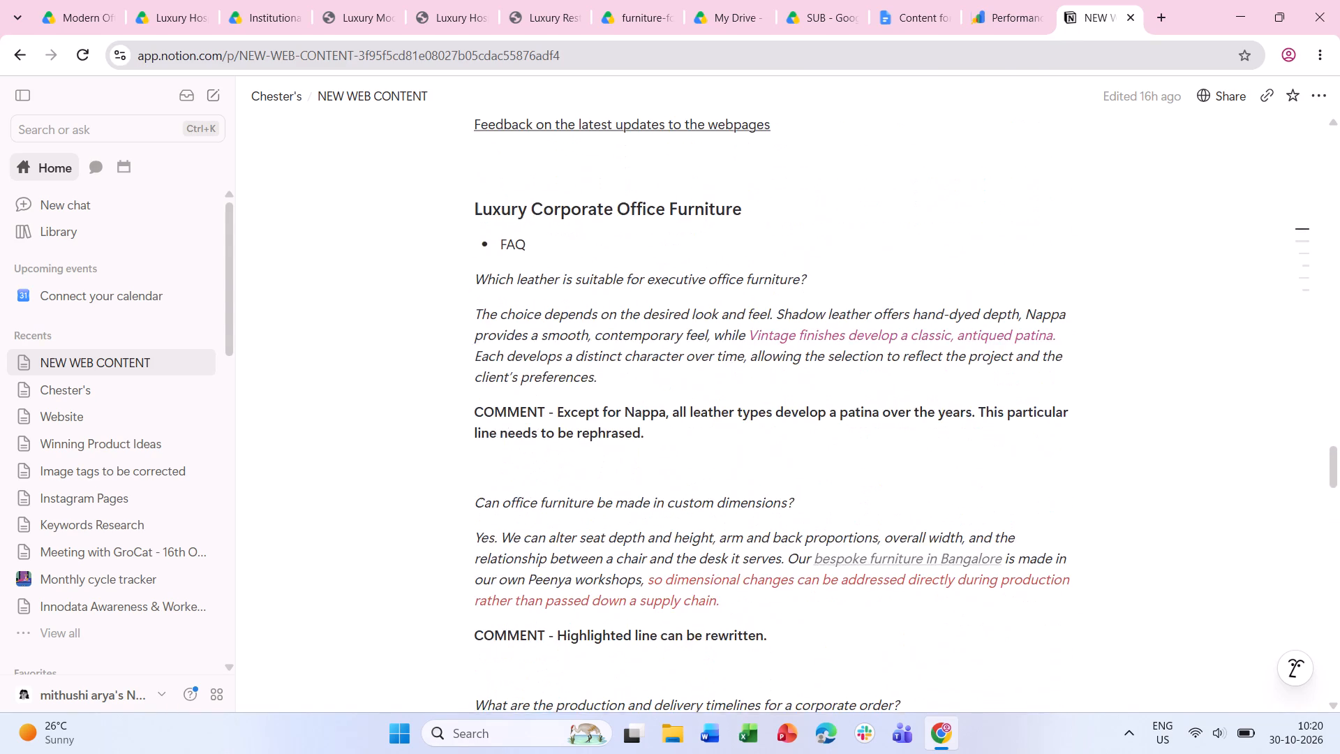
scroll(1149, 450, "down", 2)
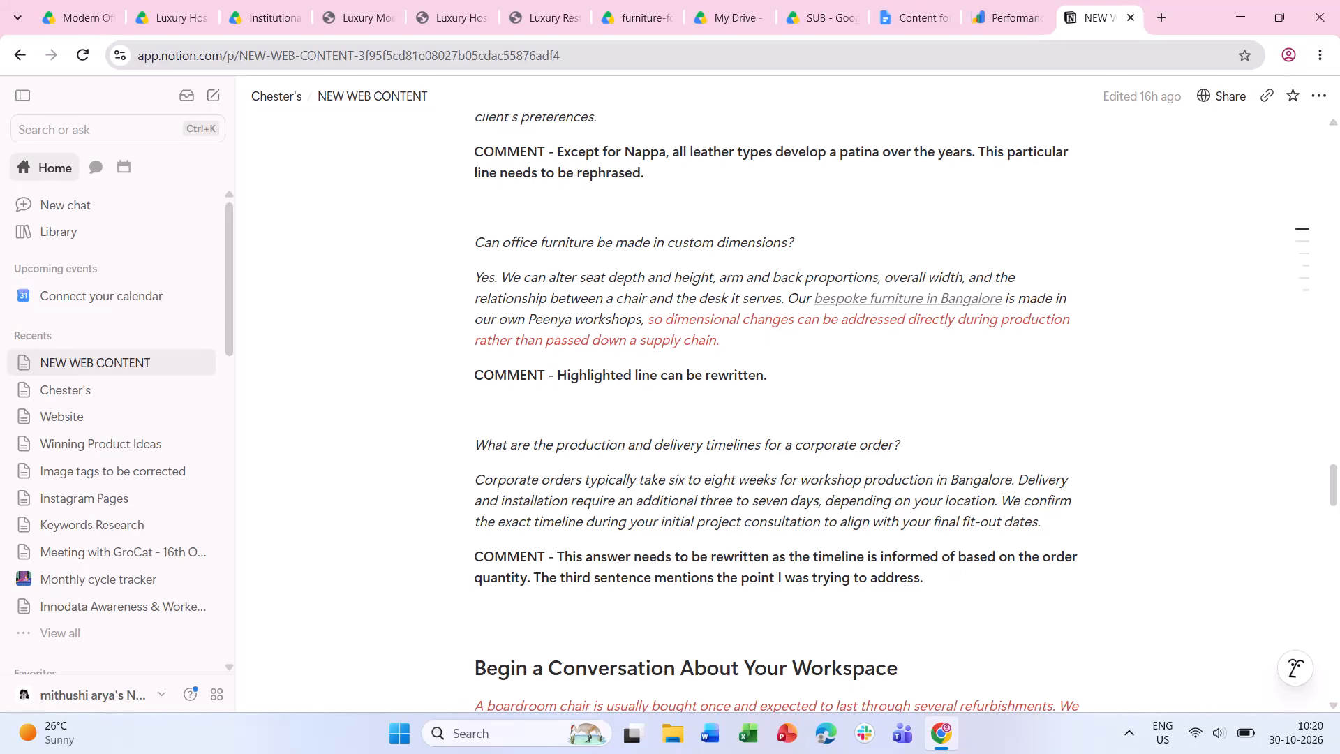
scroll(1148, 466, "down", 1)
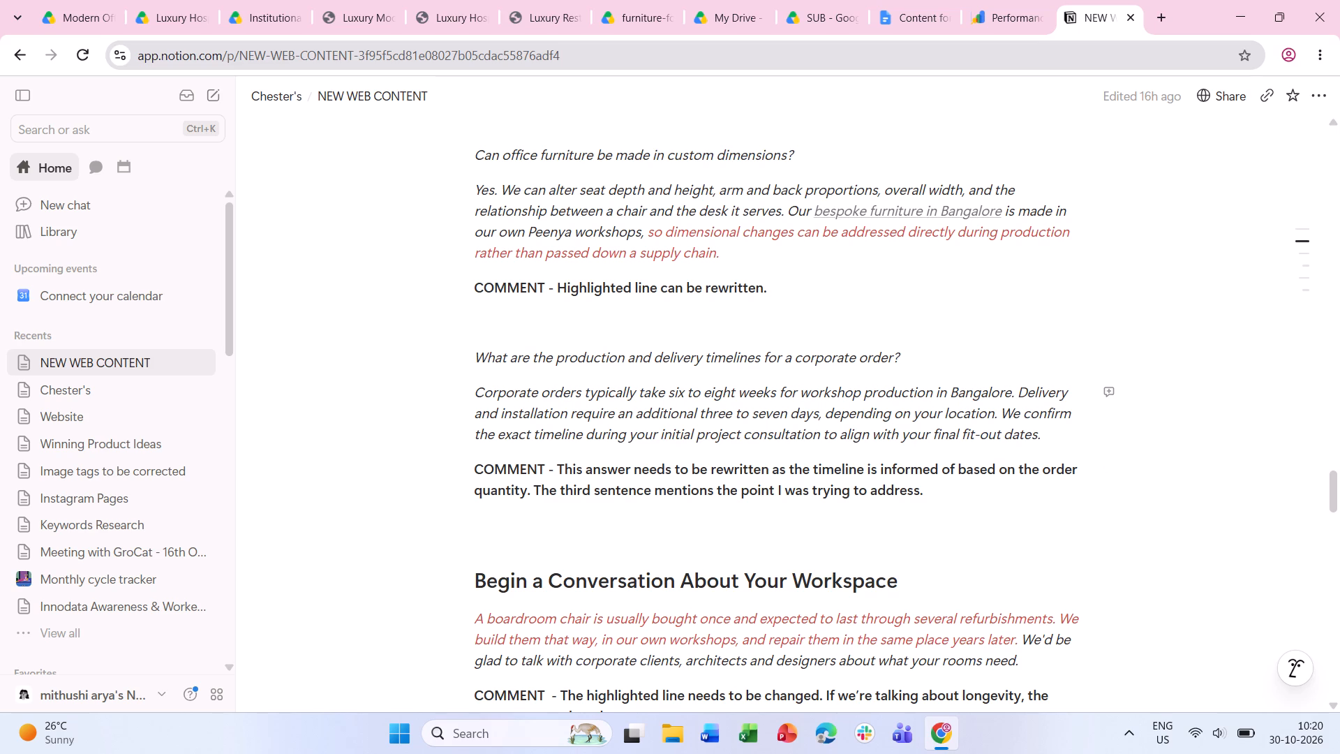
scroll(1150, 446, "down", 3)
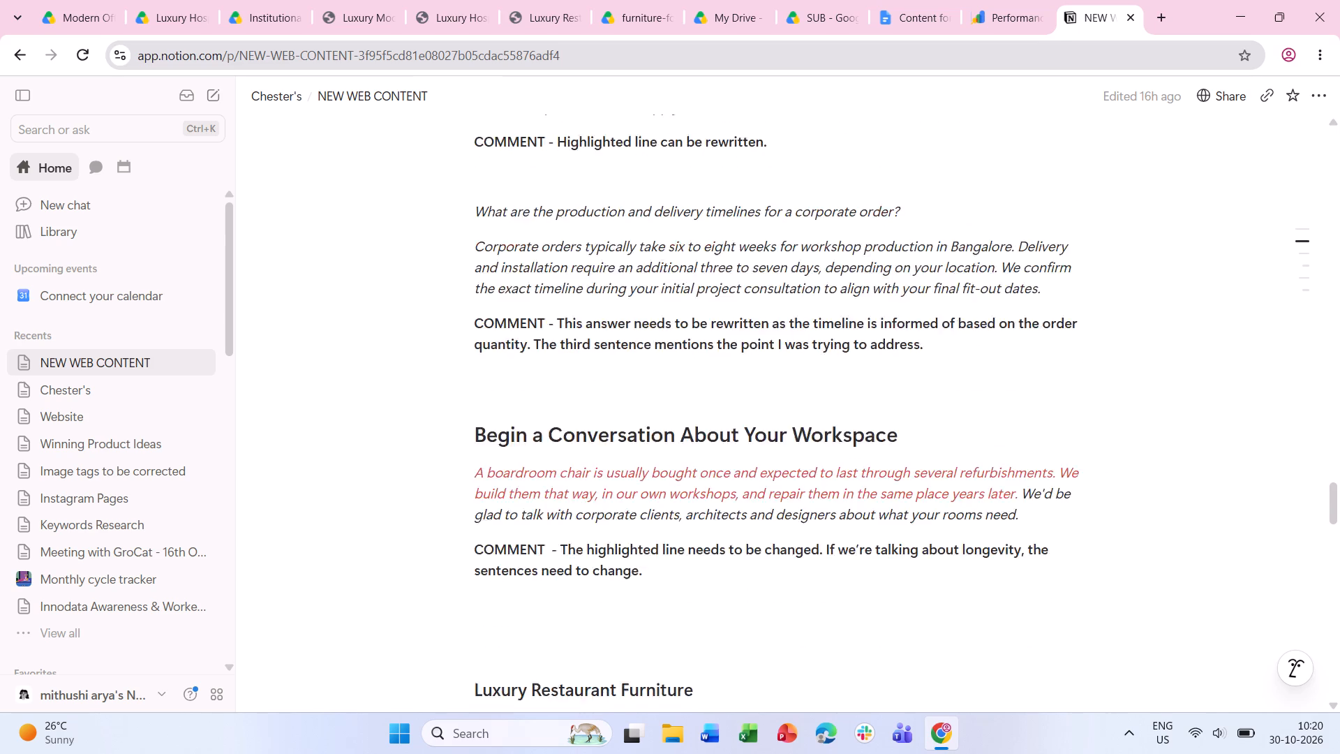
scroll(1151, 457, "down", 1)
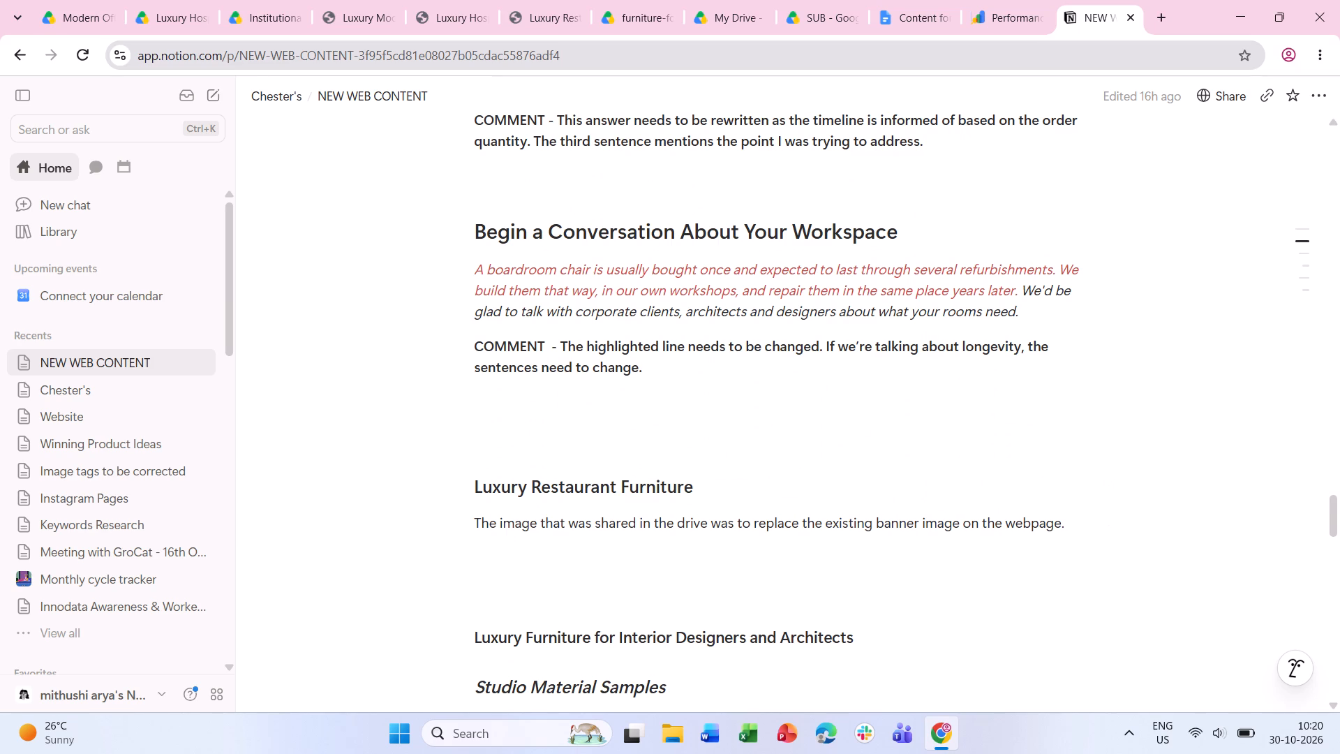
scroll(1171, 450, "down", 1)
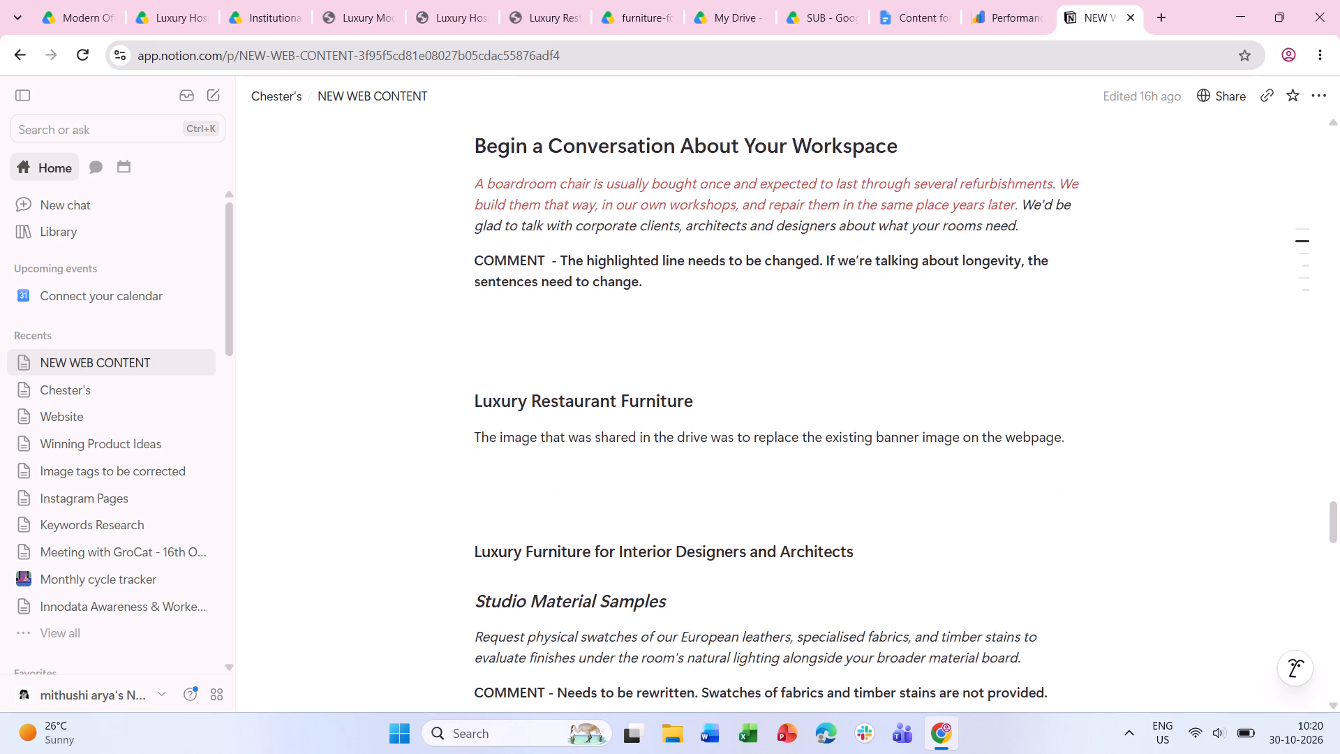
scroll(1171, 450, "down", 3)
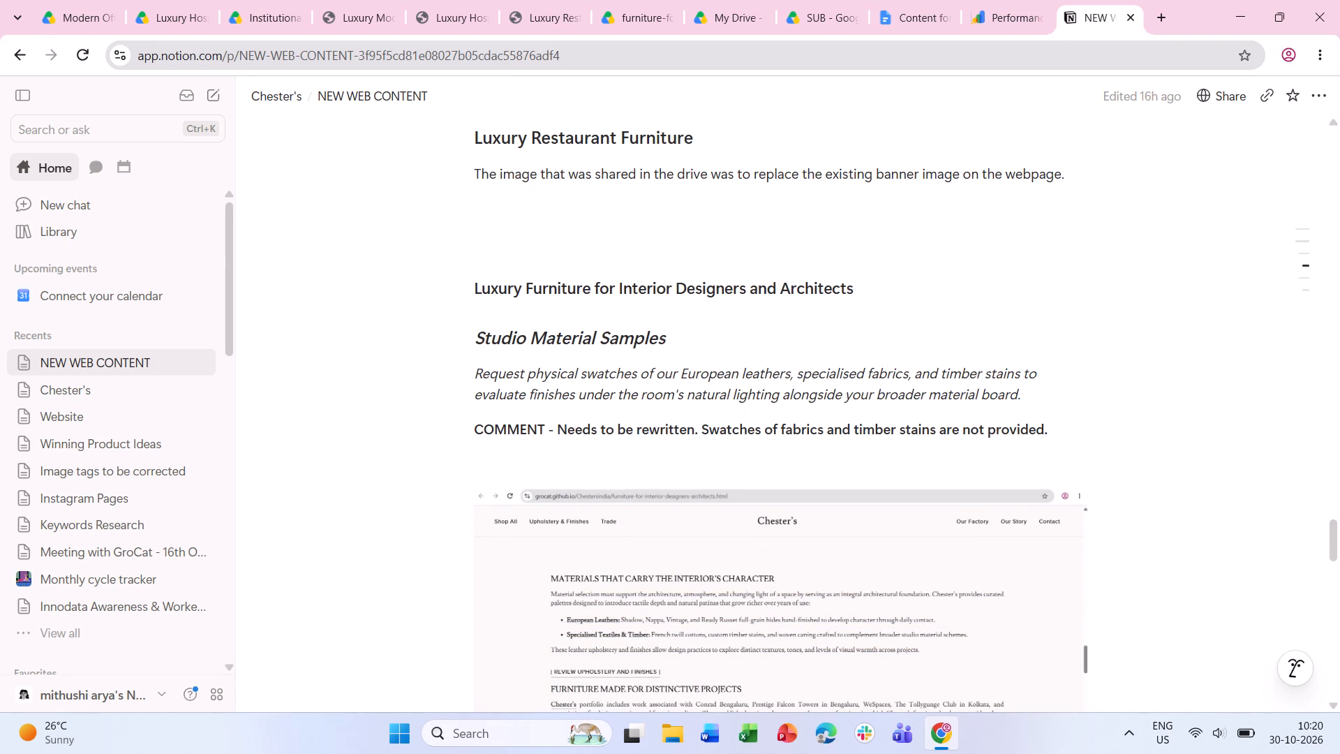
Examine the draft luxury restaurant dining furniture webpage down to the section on comfort and continued use.
left_click(442, 0)
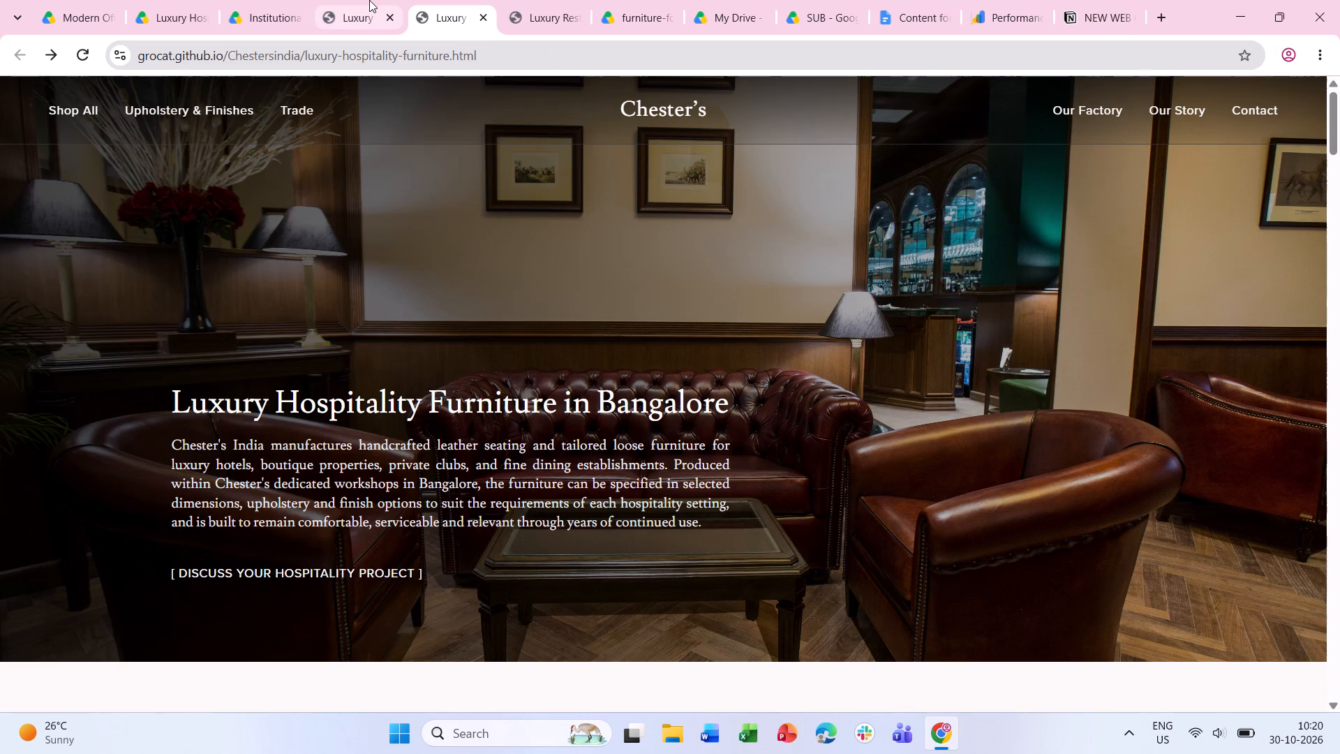
left_click(369, 0)
left_click(539, 0)
scroll(1055, 405, "down", 9)
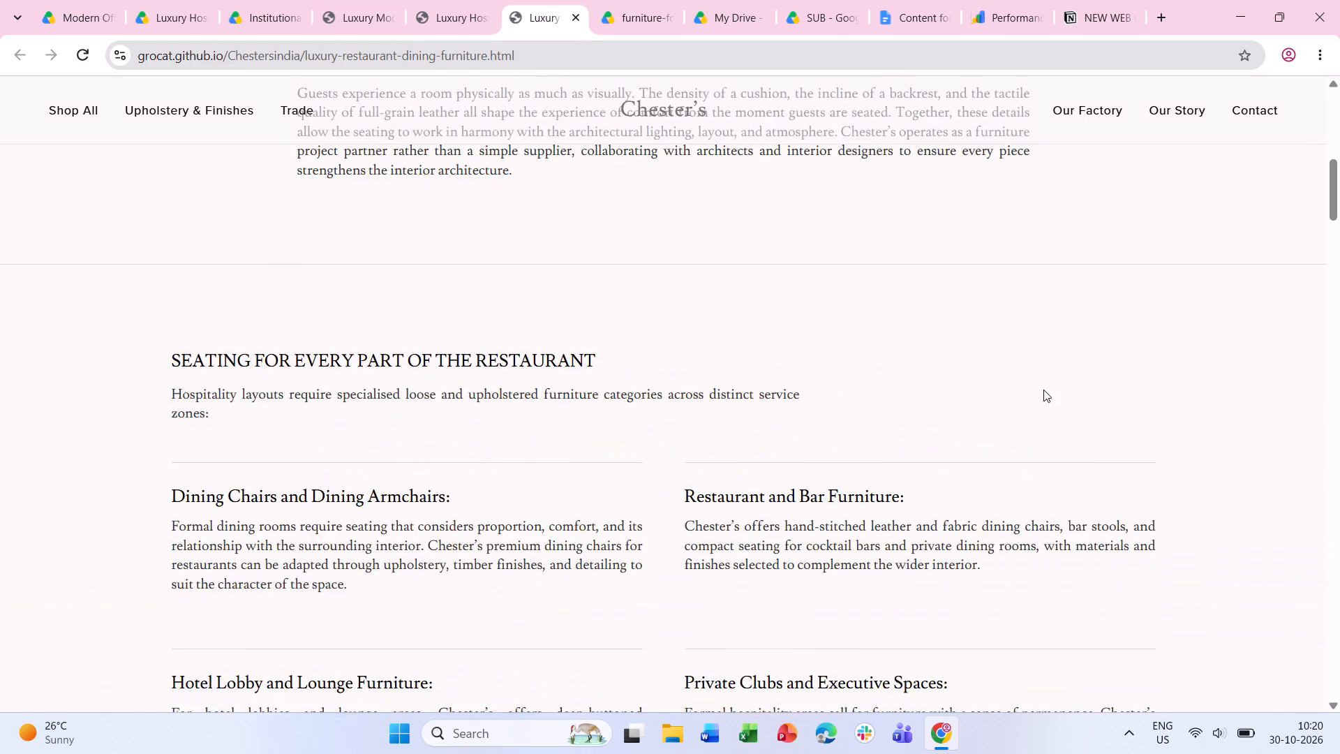
scroll(1043, 390, "down", 7)
scroll(1043, 390, "down", 15)
scroll(1043, 390, "down", 9)
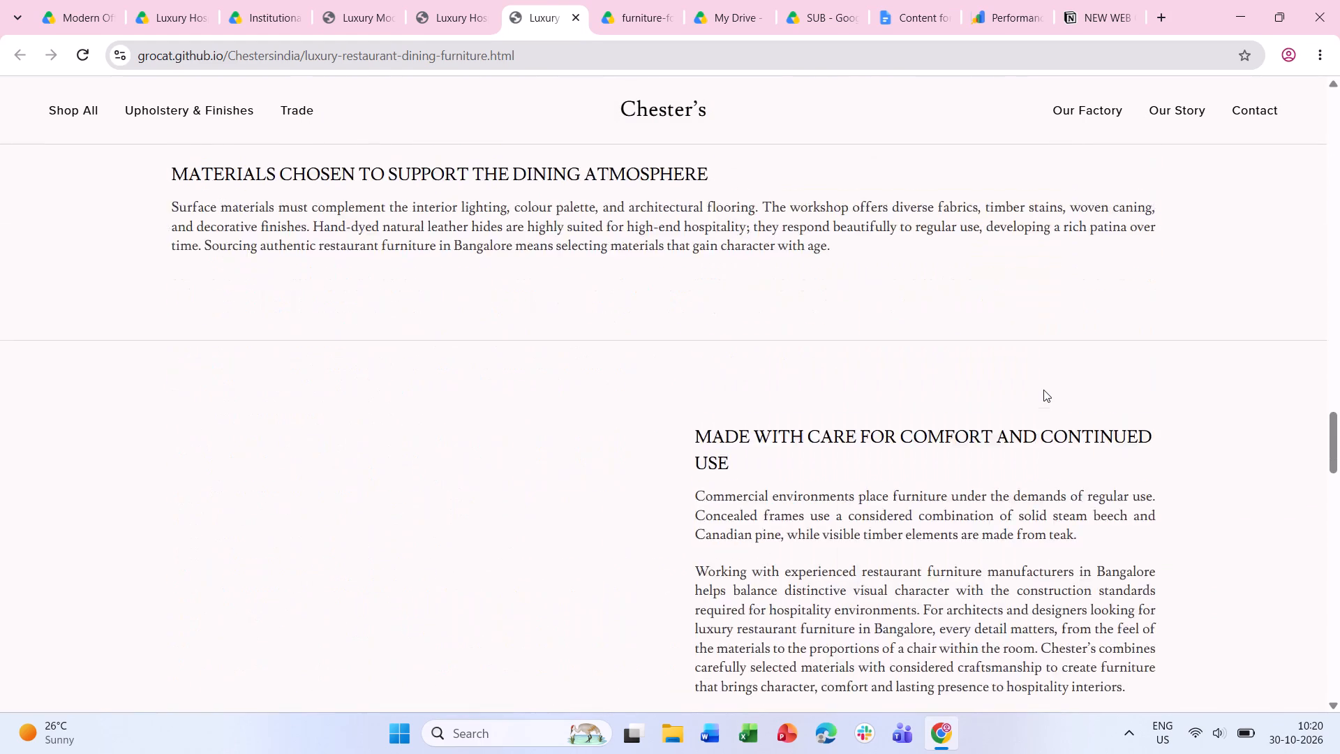
scroll(1043, 390, "up", 1)
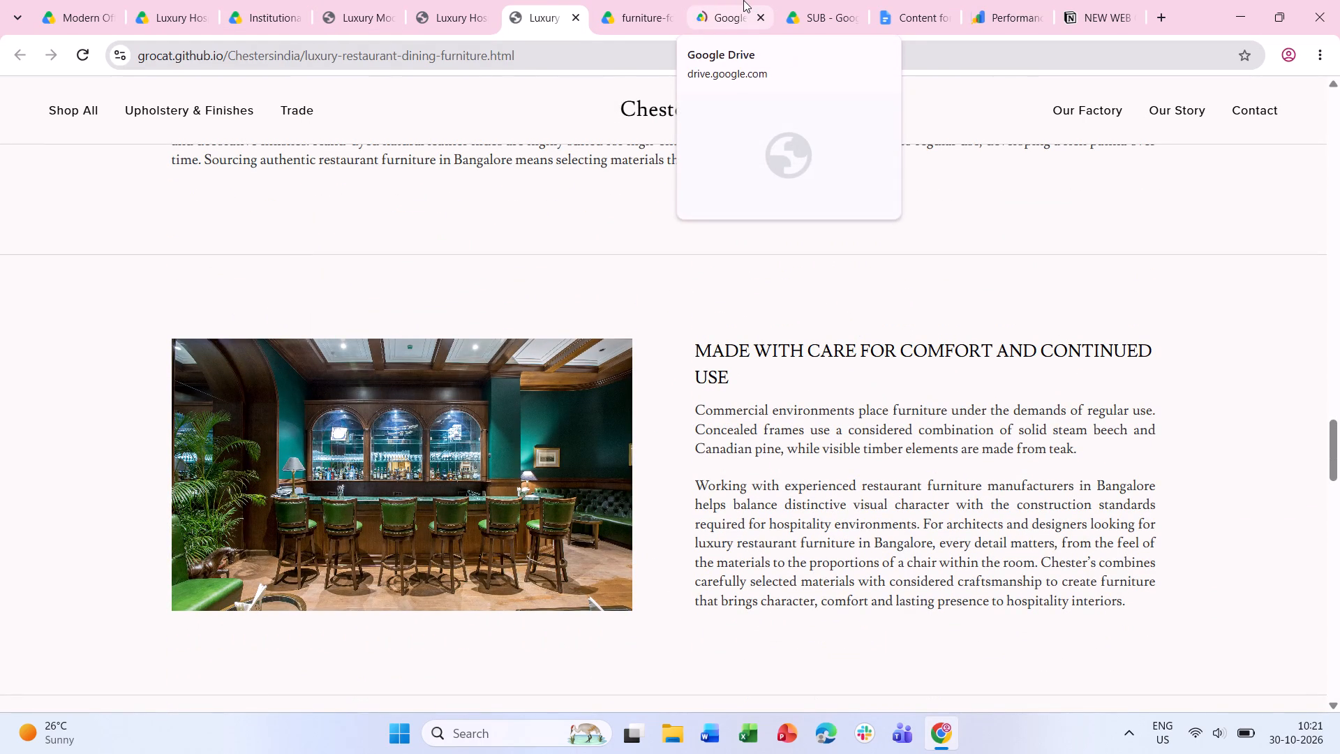
Check the images in the Luxury Restaurant Furniture folder within Project Images for Grocat (Shop the Look) in Google Drive.
left_click(609, 0)
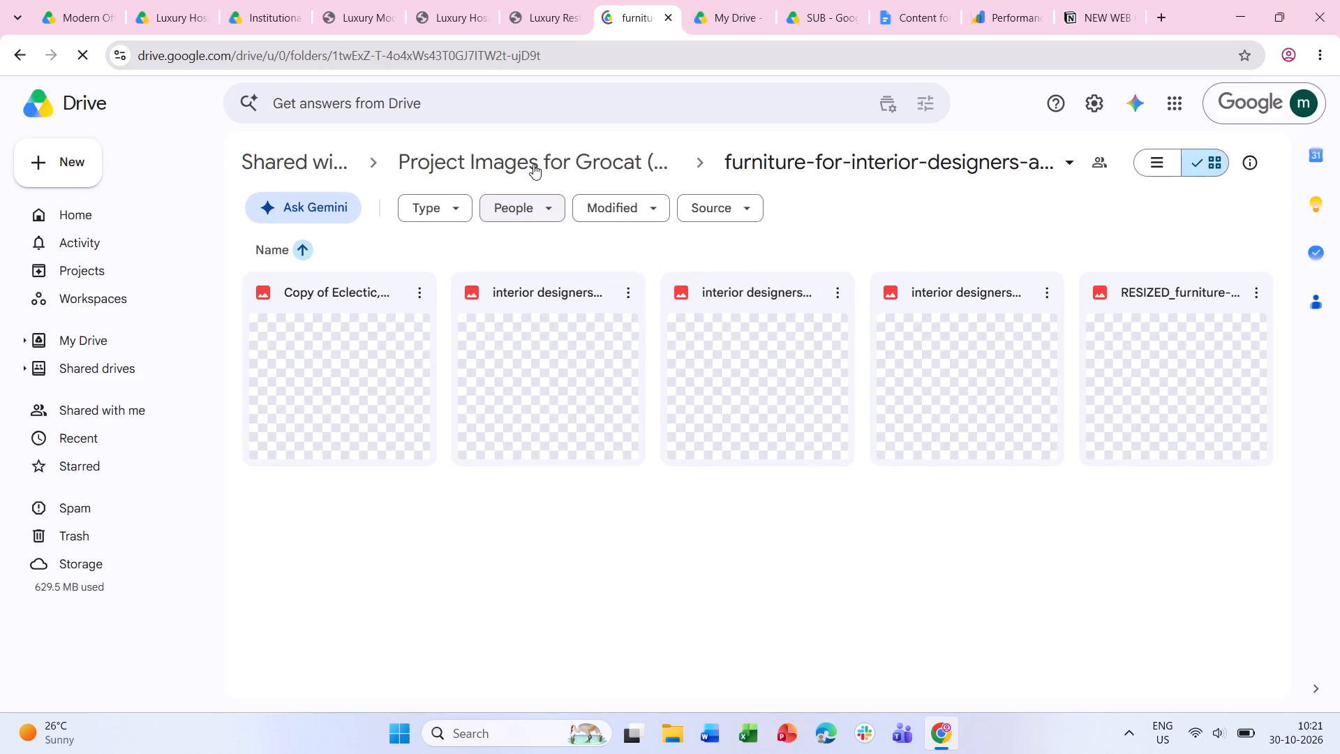
left_click(534, 164)
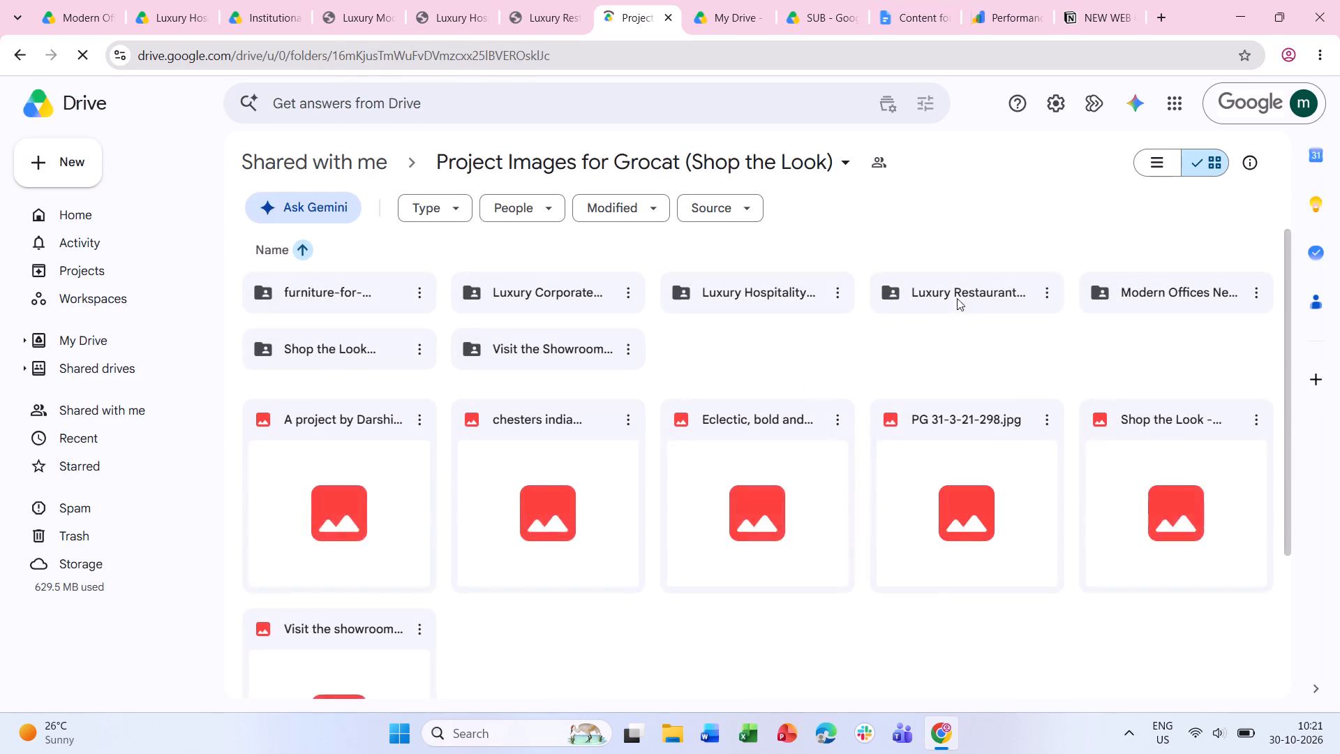
double_click(951, 297)
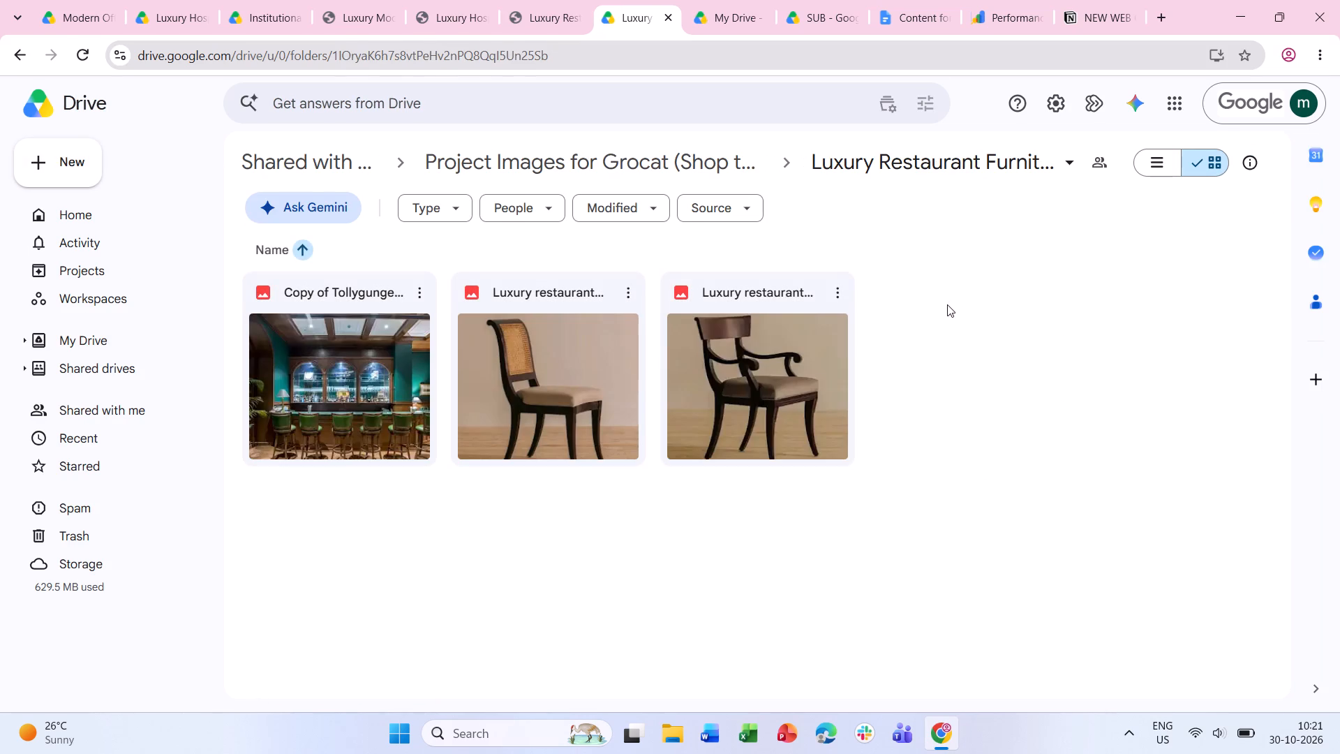
left_click(593, 171)
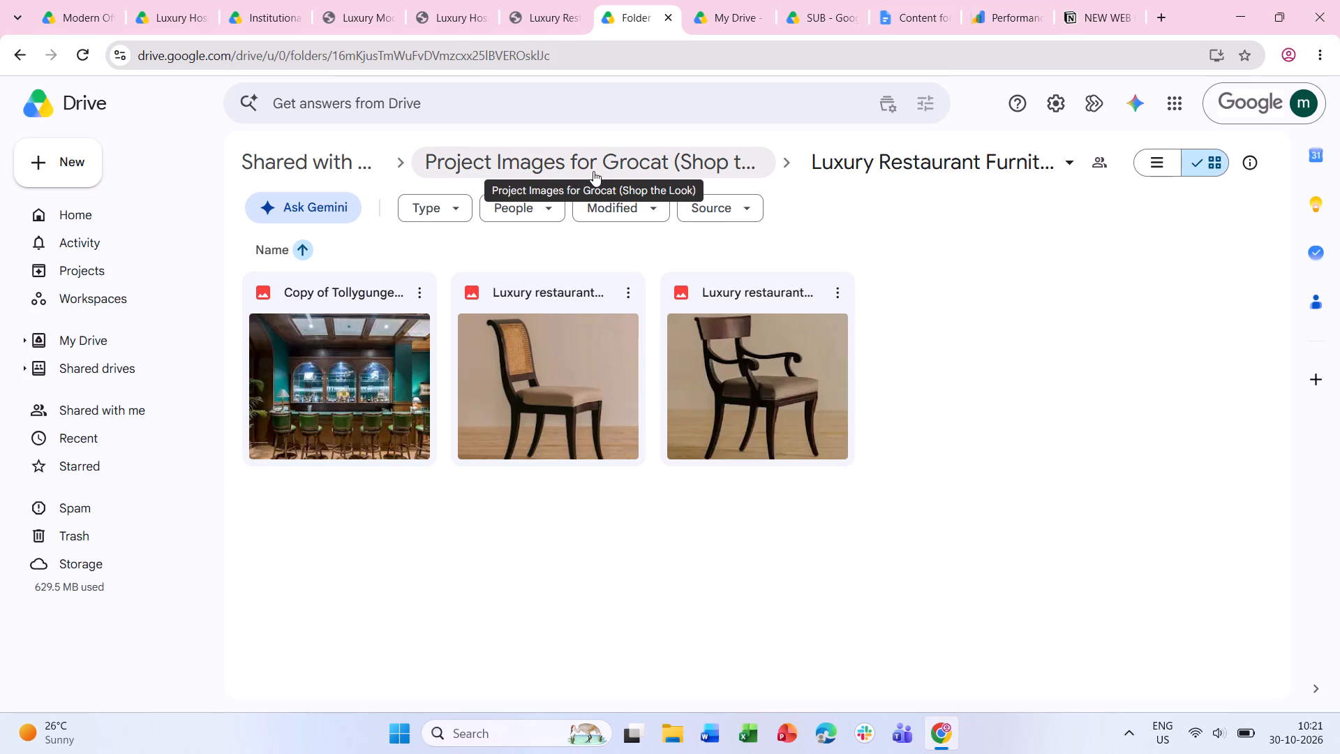
Open the Chester's HQ folder from the items shared with the other Google Drive account.
left_click(749, 0)
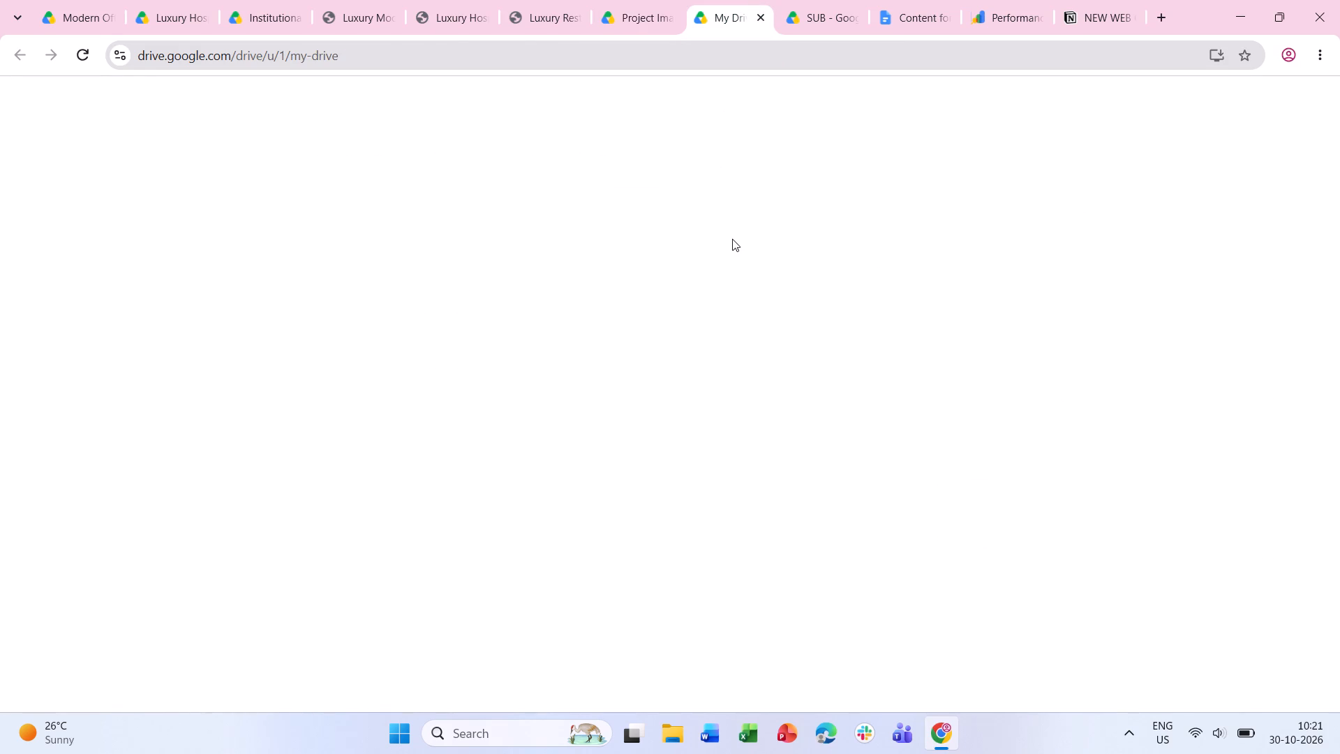
left_click(84, 59)
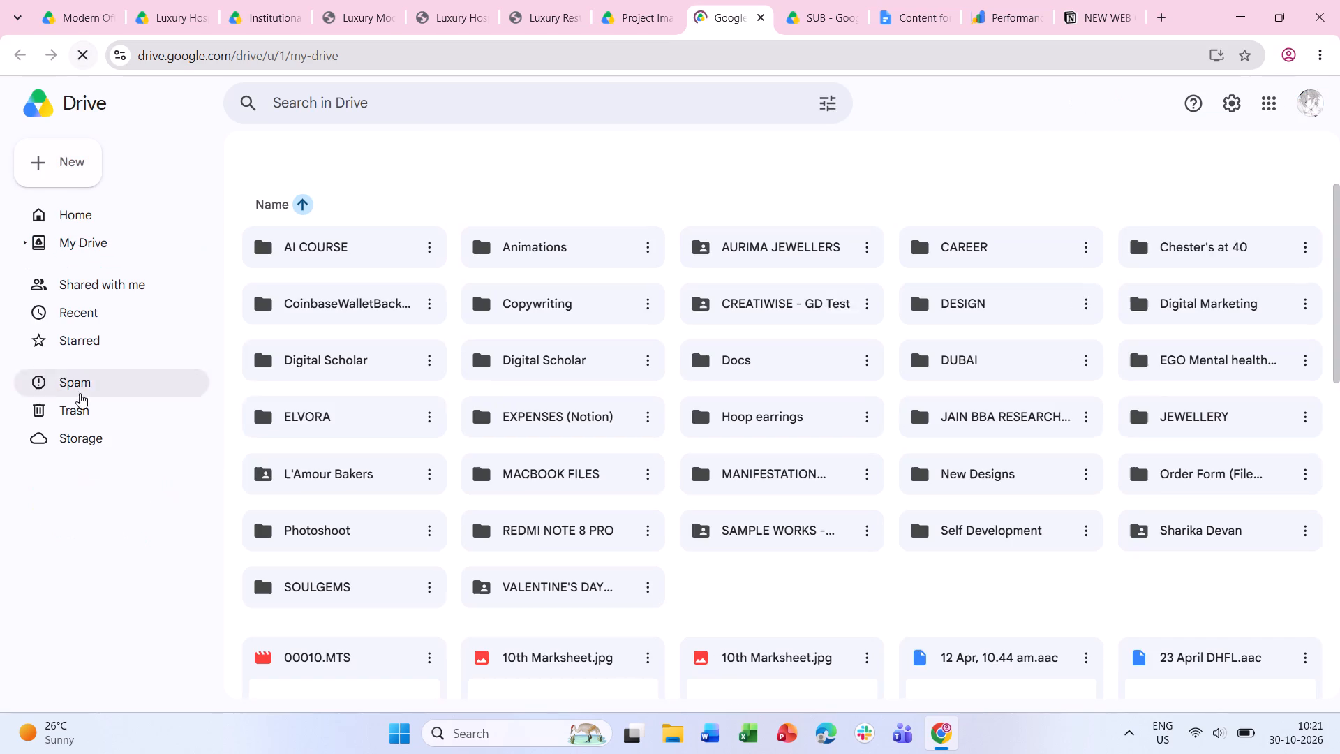
left_click(84, 276)
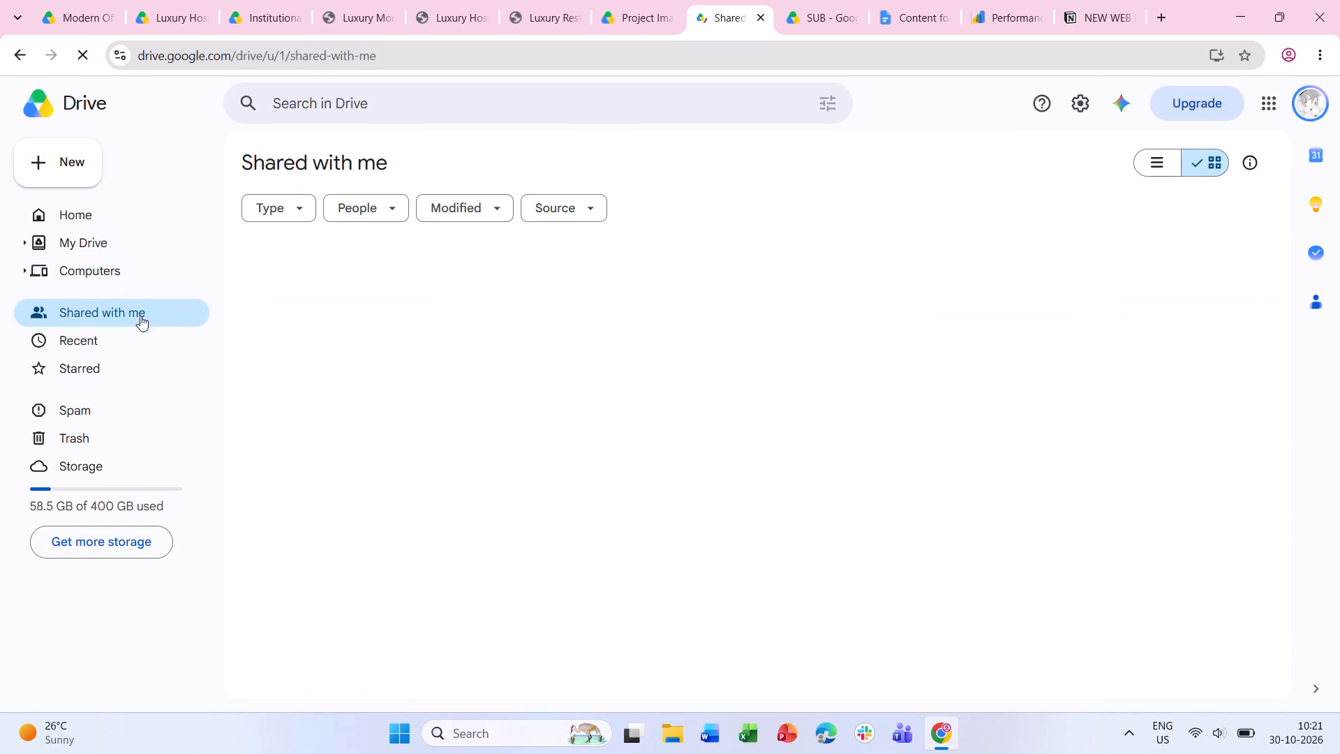
scroll(764, 415, "down", 1)
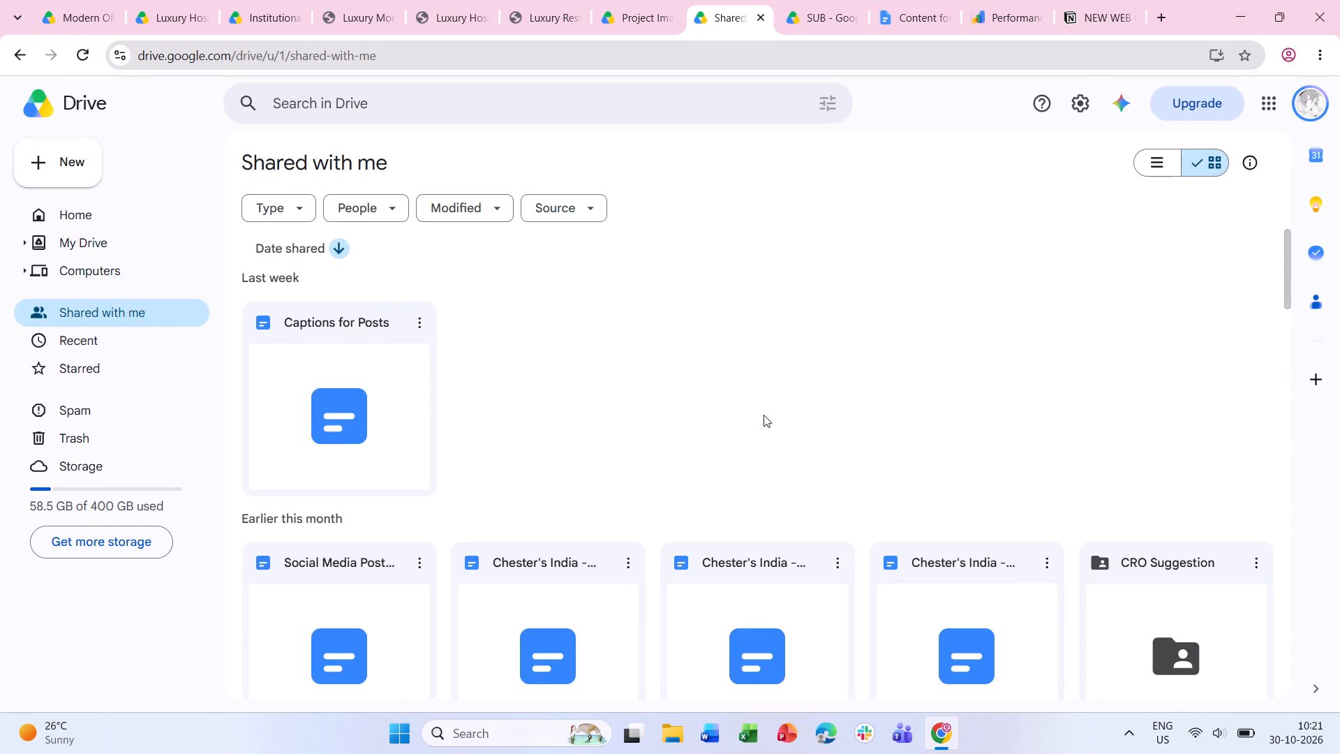
scroll(764, 415, "down", 8)
double_click(502, 559)
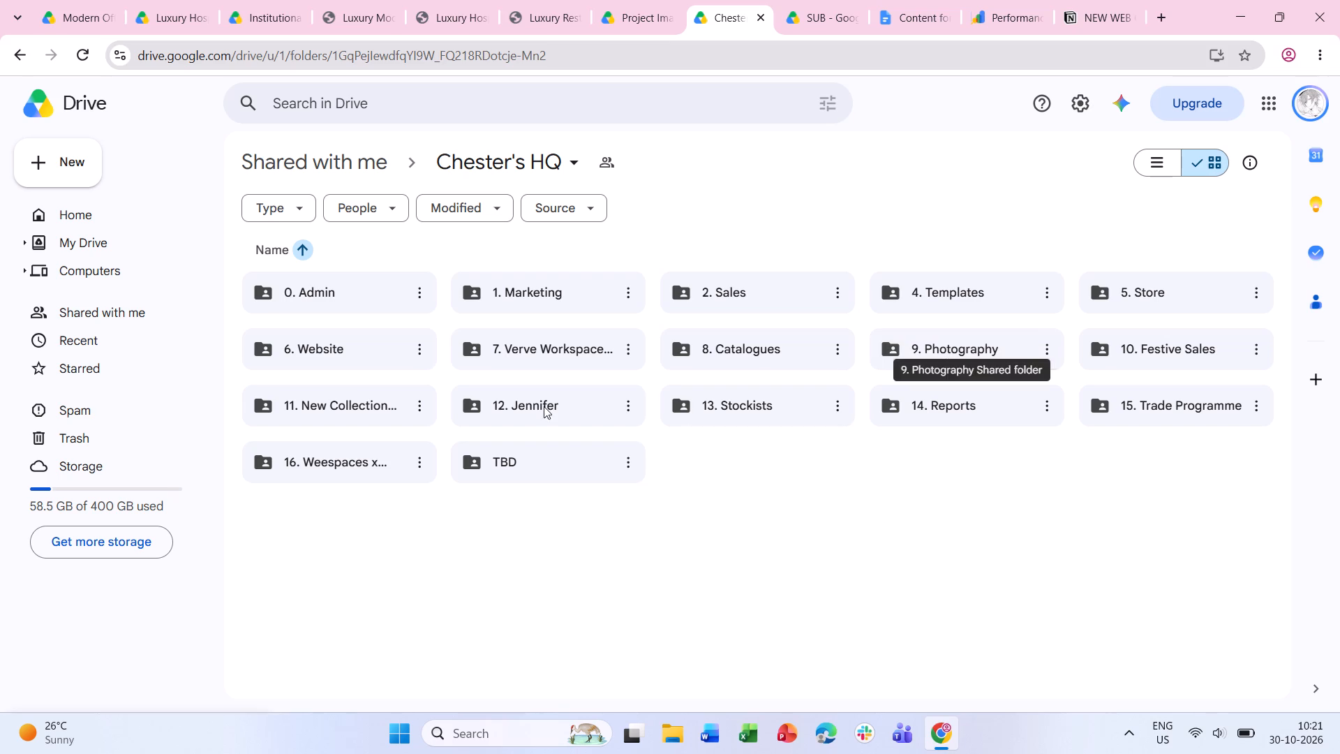
Browse the project photos in the Institutional Projects folder under 7. Verve Workspaces by Chesters.
double_click(503, 353)
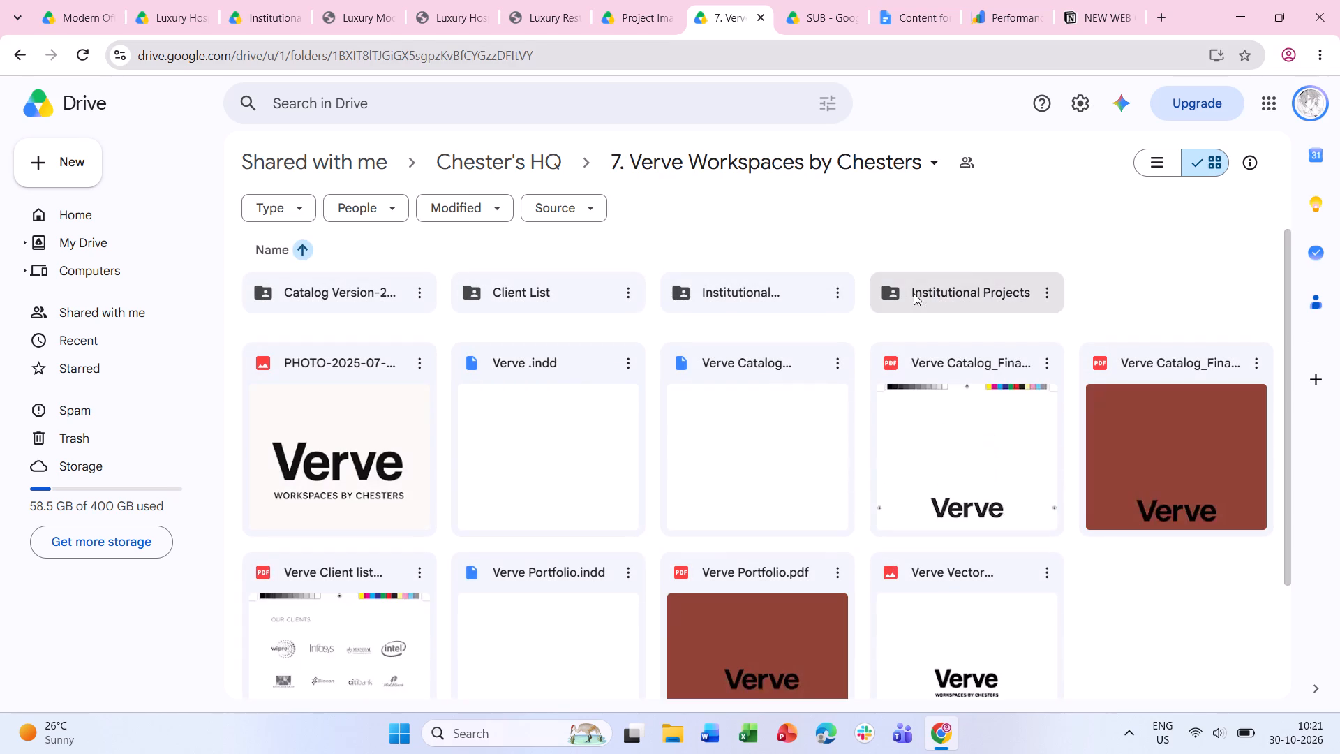
double_click(729, 297)
left_click(754, 168)
double_click(946, 297)
scroll(1252, 387, "down", 4)
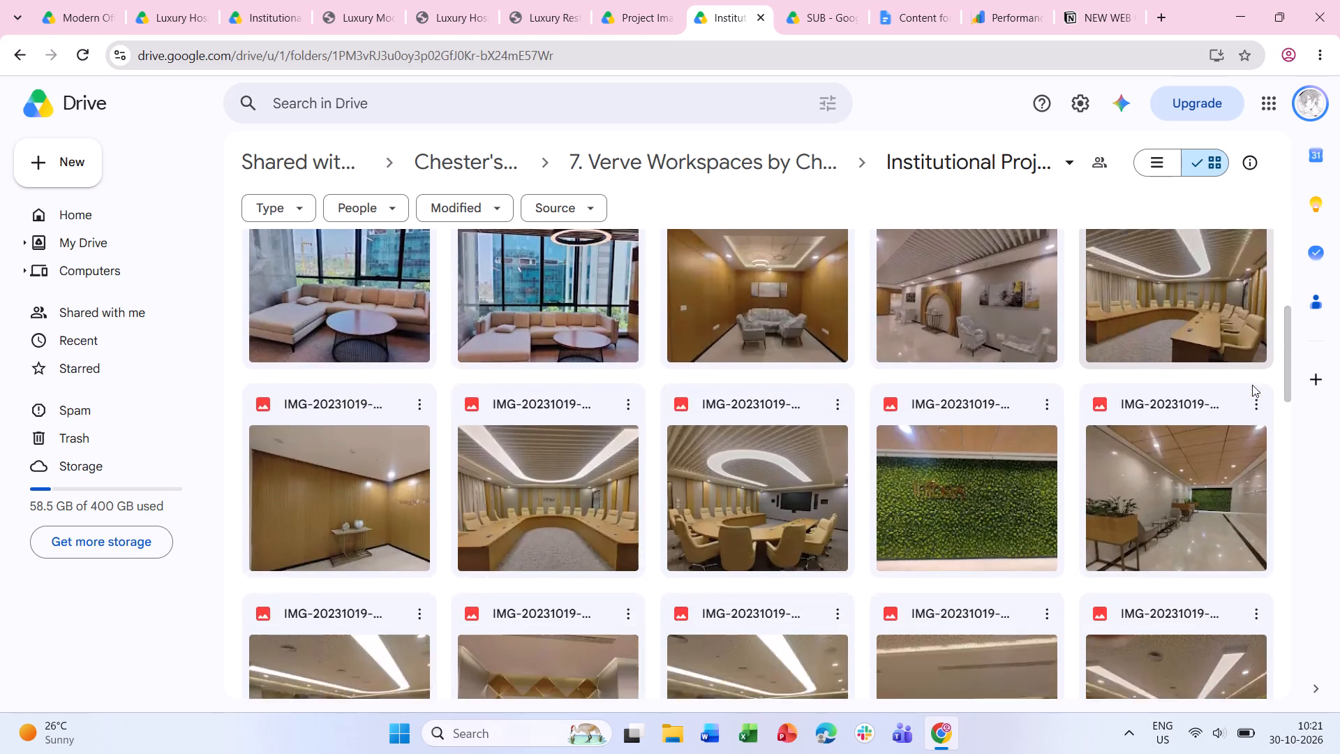
scroll(1252, 385, "down", 15)
scroll(1251, 385, "down", 7)
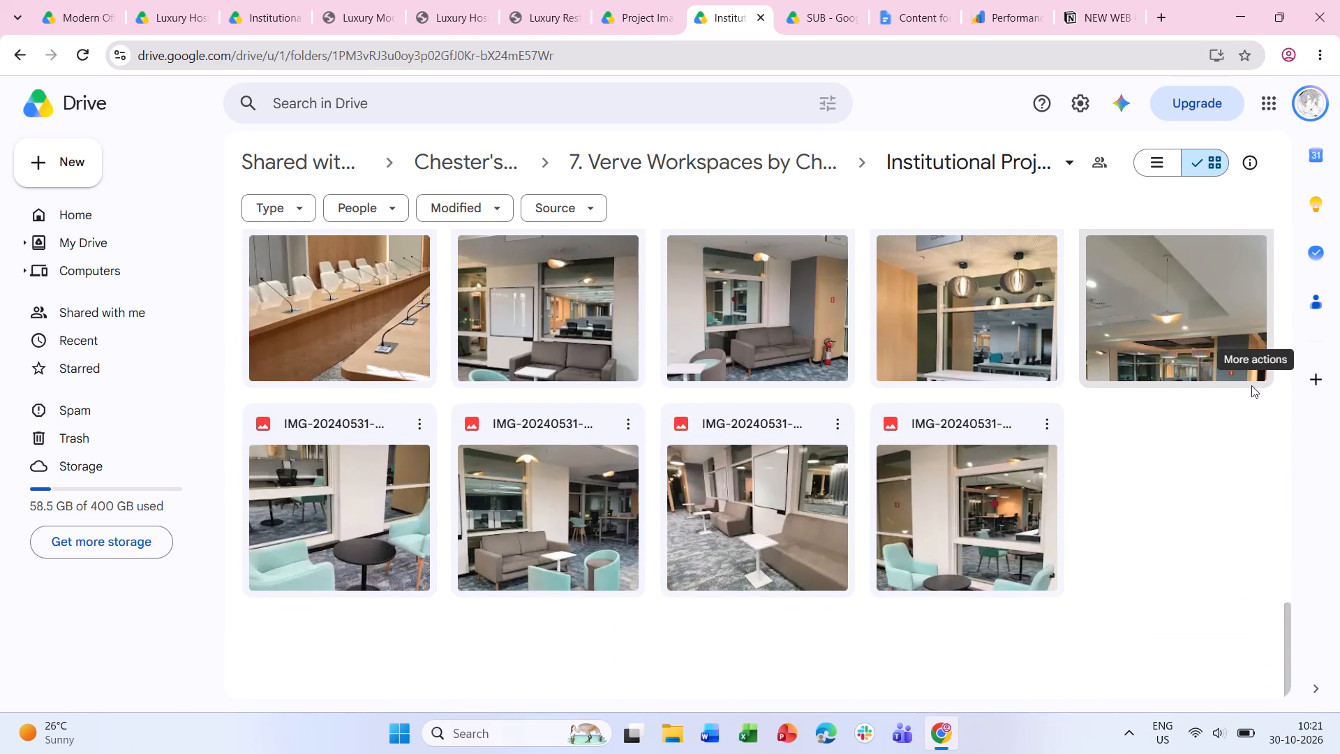
scroll(1251, 385, "down", 16)
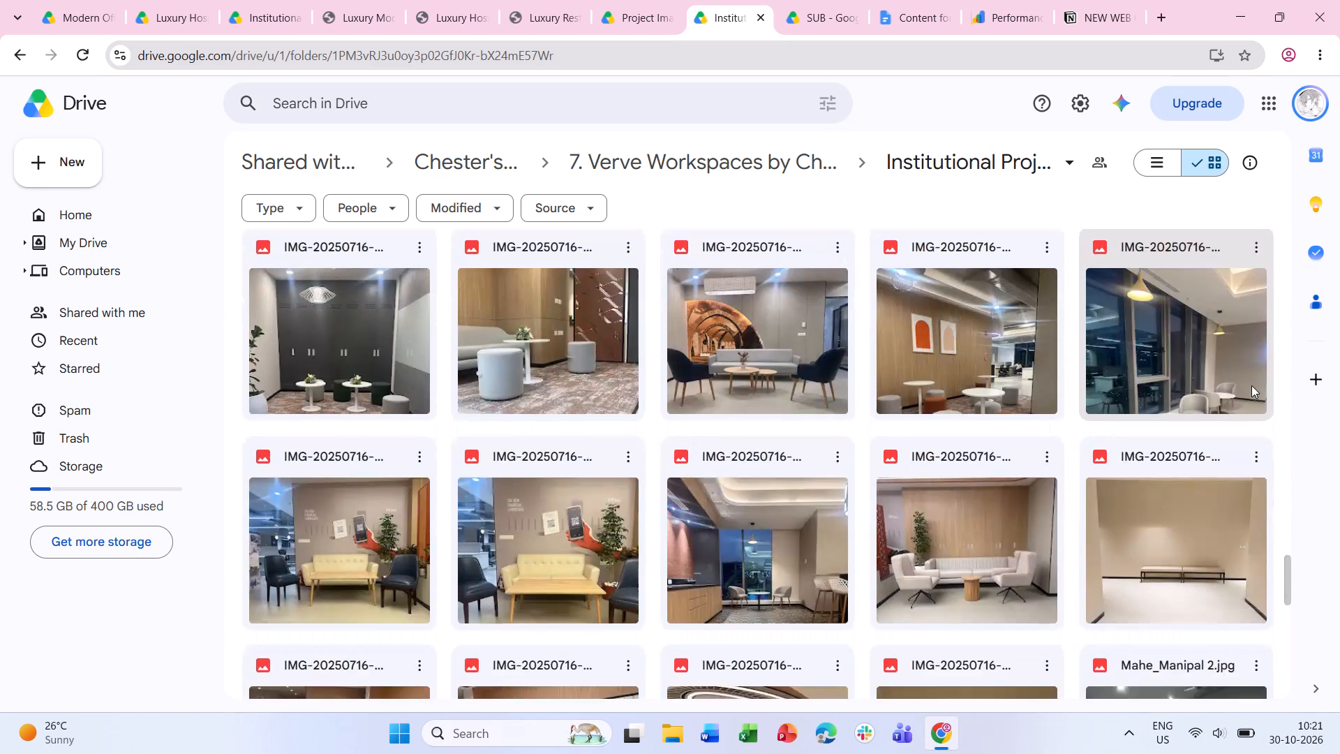
scroll(1251, 385, "down", 15)
scroll(1251, 385, "down", 8)
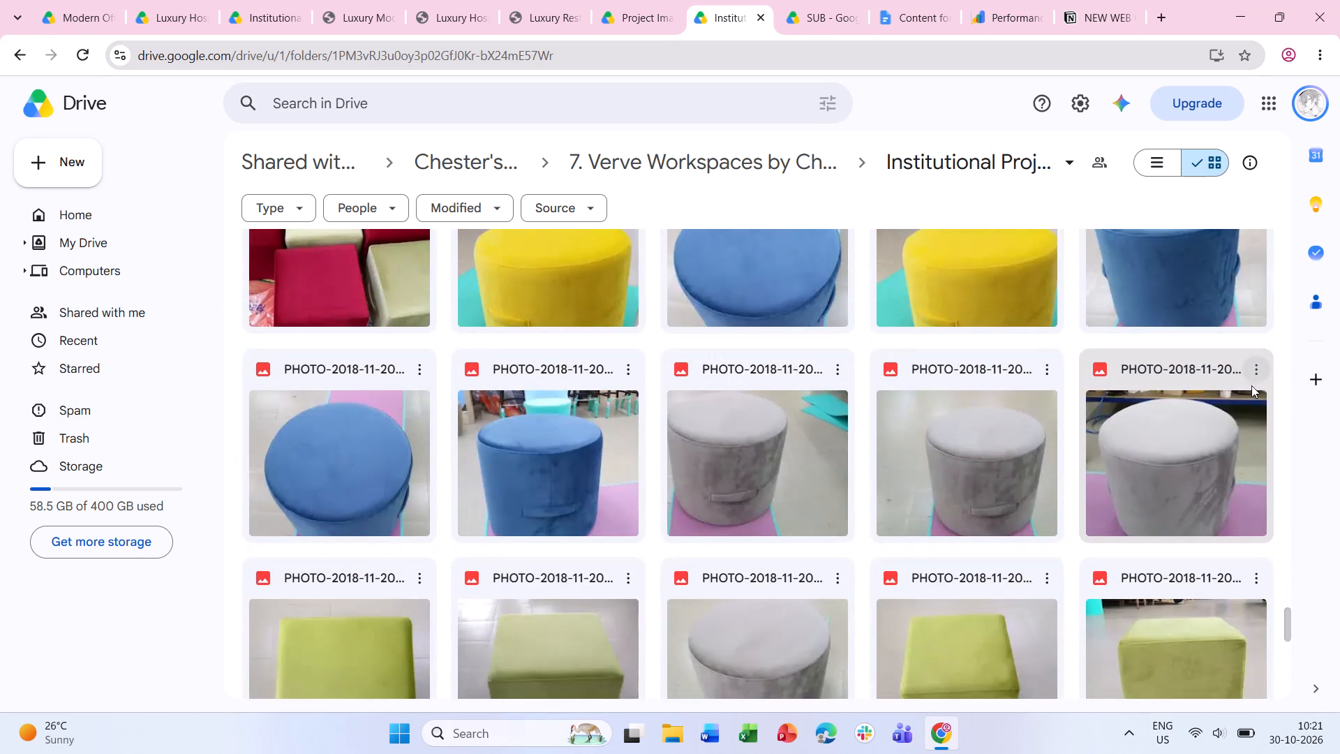
scroll(1145, 438, "down", 12)
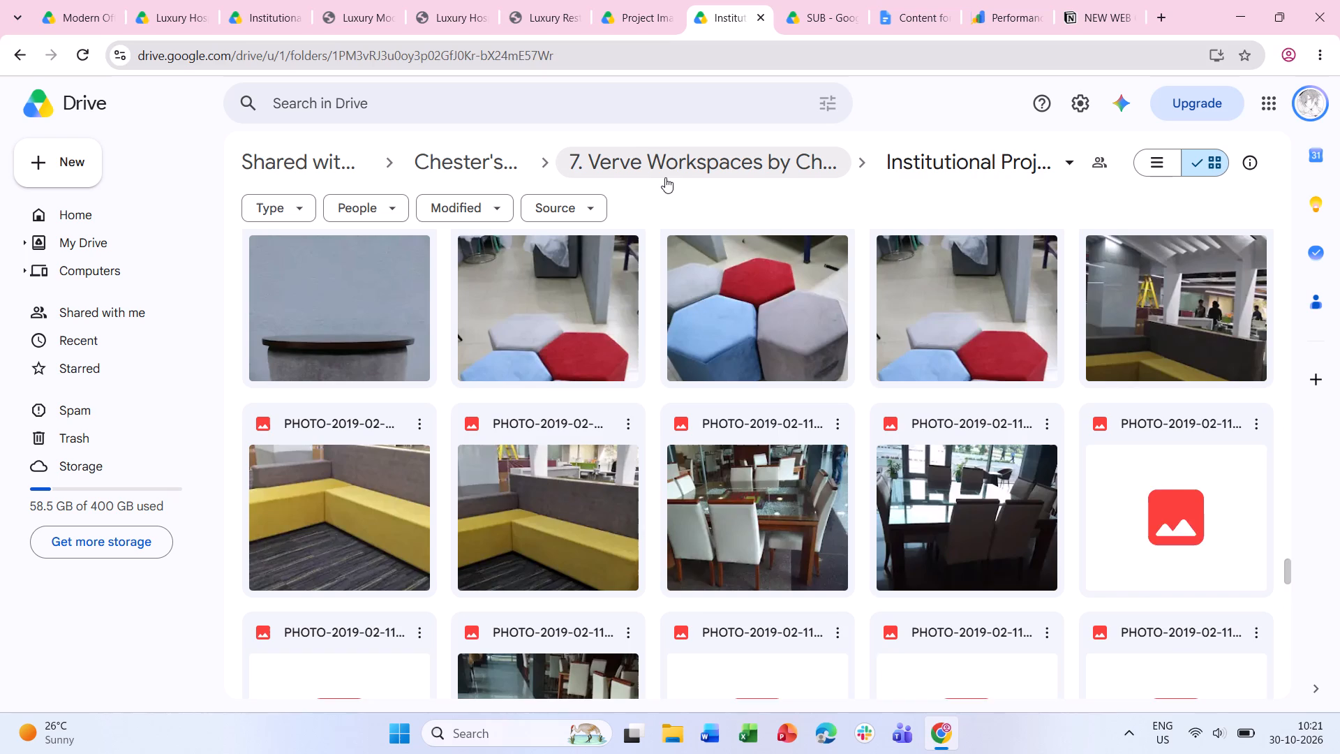
Return to Chester's HQ and open the 15. Trade Programme folder.
left_click(669, 172)
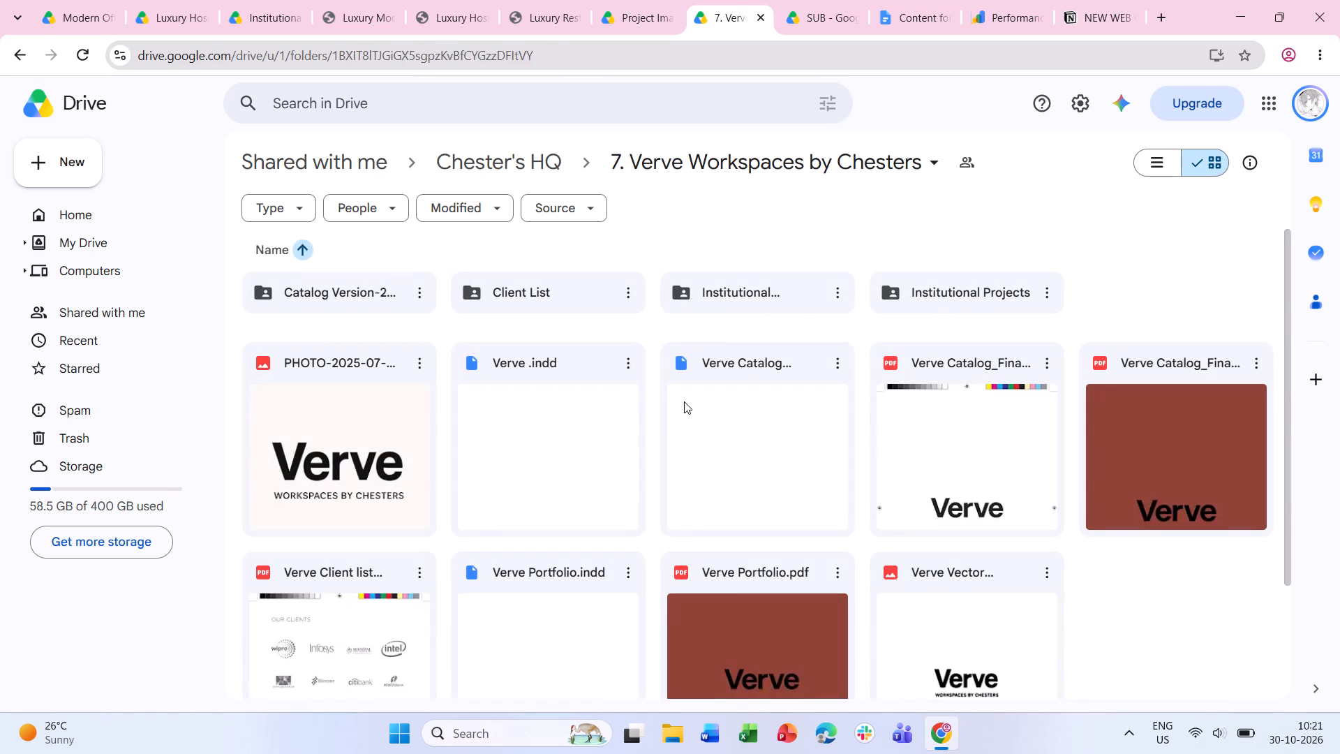
left_click(669, 153)
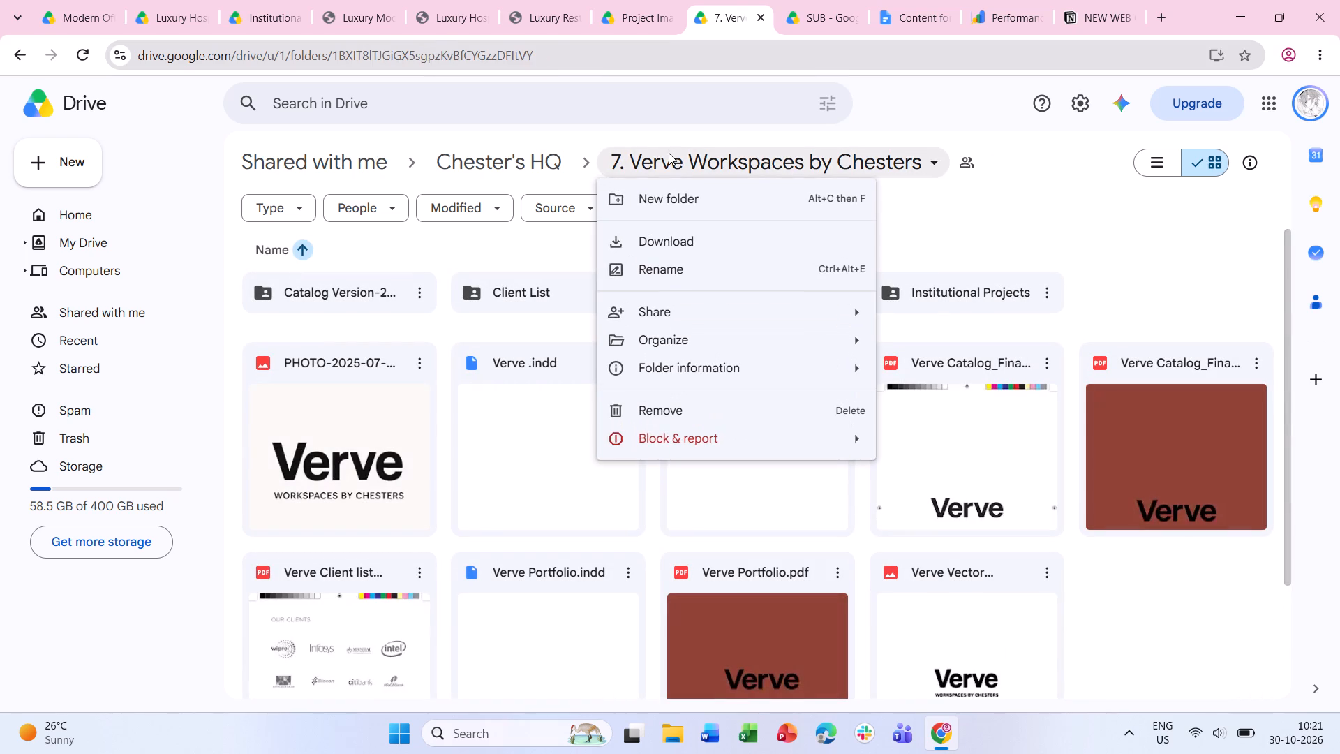
left_click(535, 154)
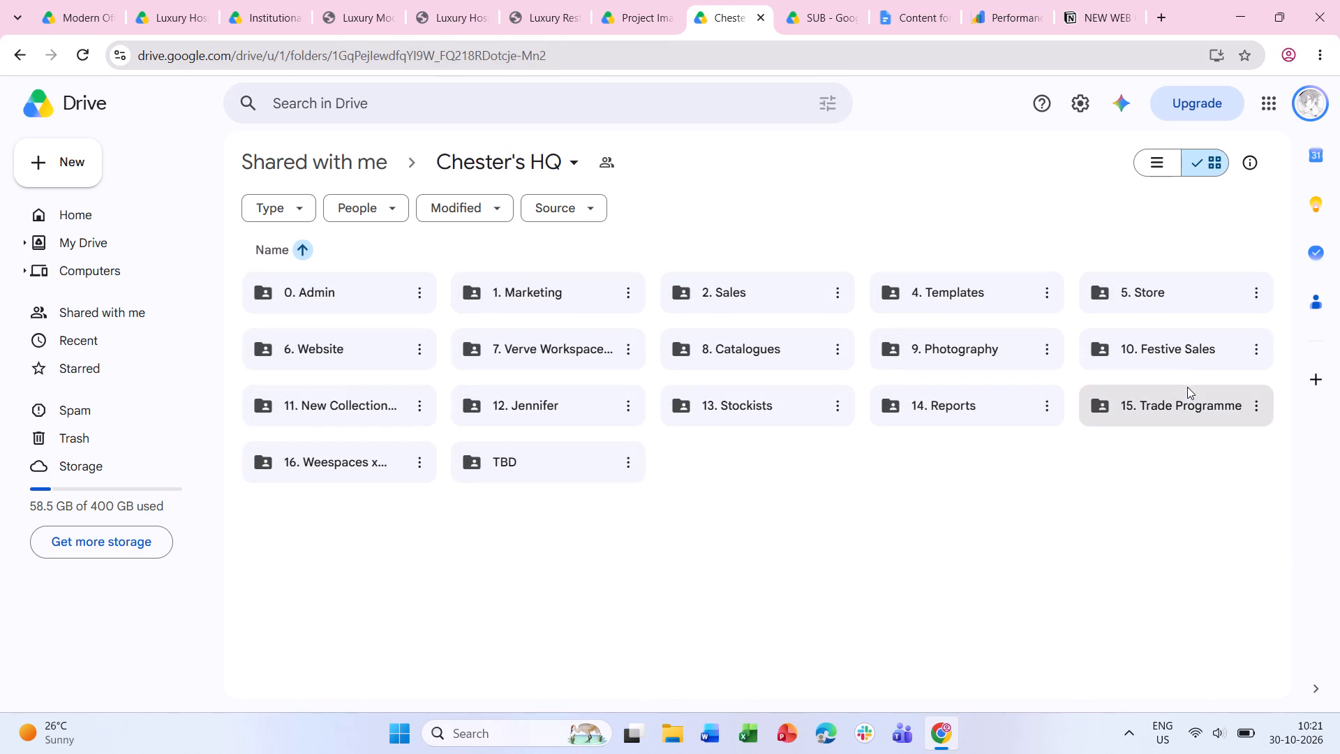
double_click(1191, 416)
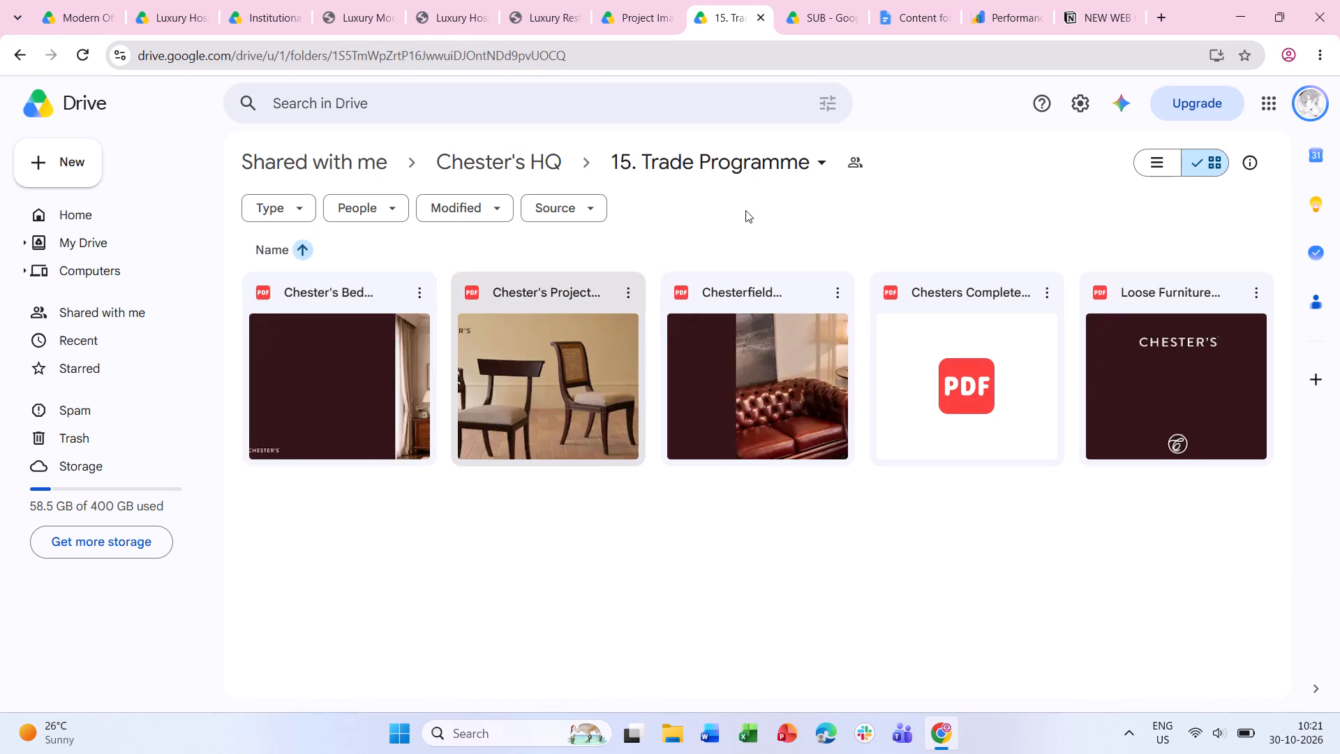
Go back to Chester's HQ and check the subfolders of the 9. Photography folder.
left_click(495, 172)
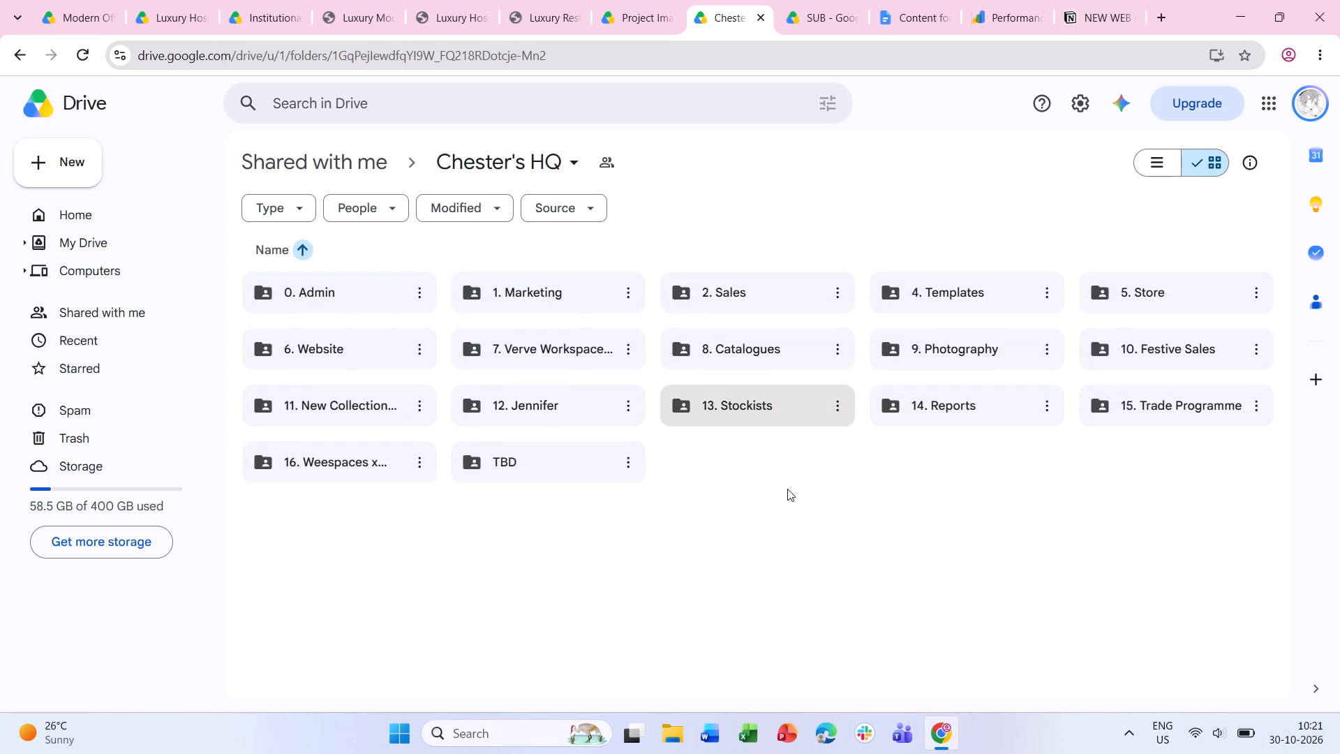
double_click(981, 349)
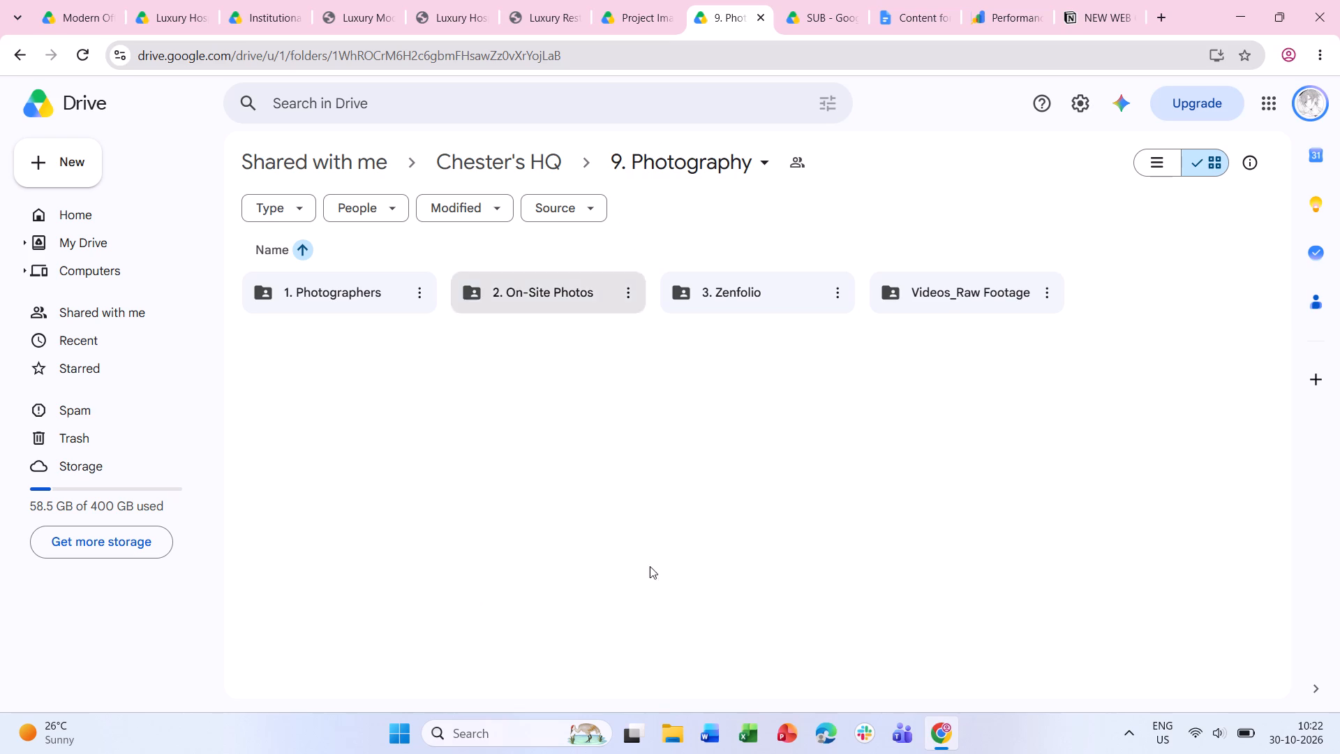
left_click(15, 57)
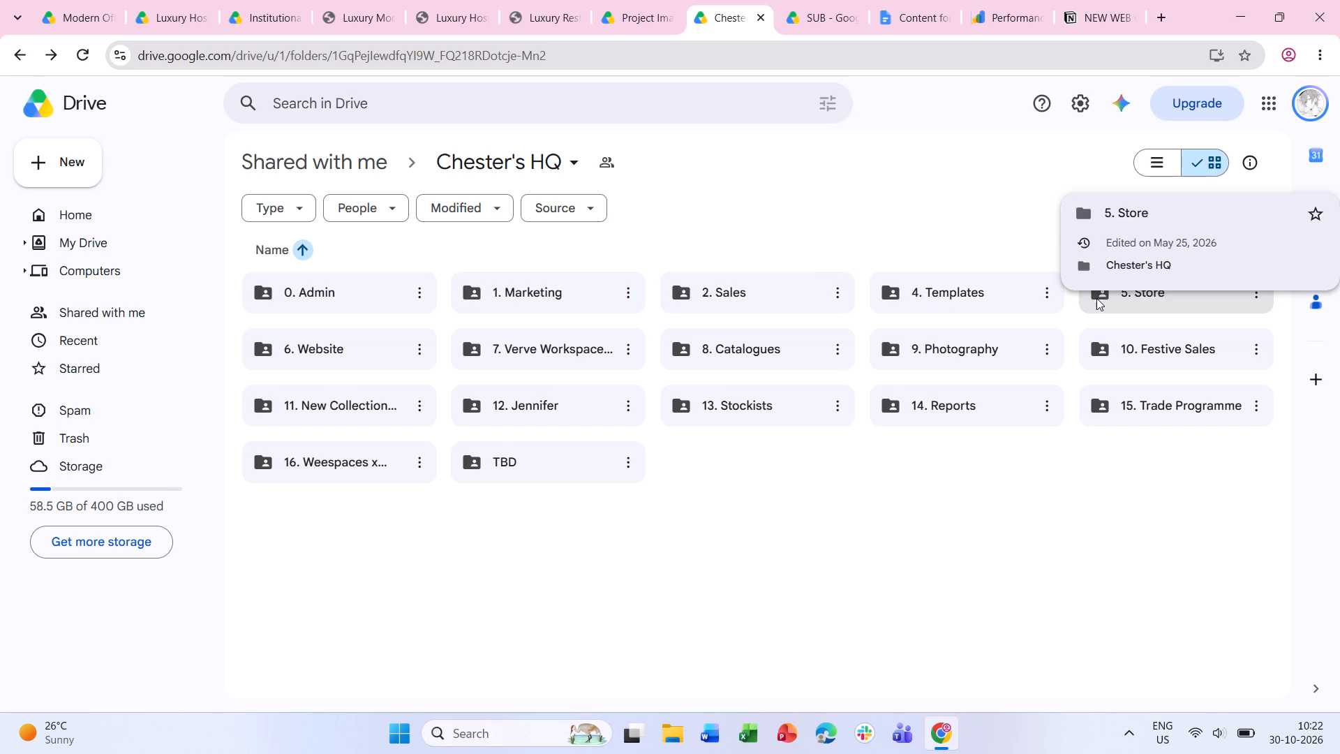
double_click(951, 357)
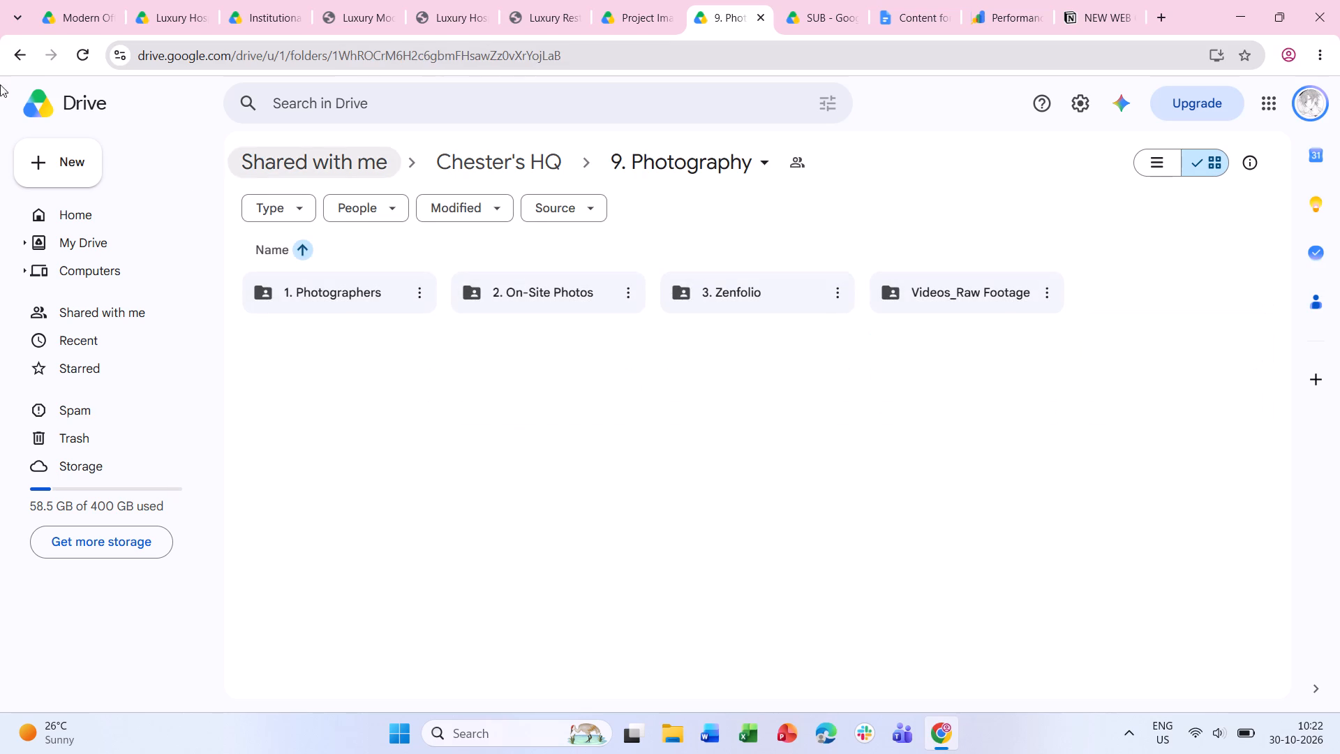
left_click(27, 54)
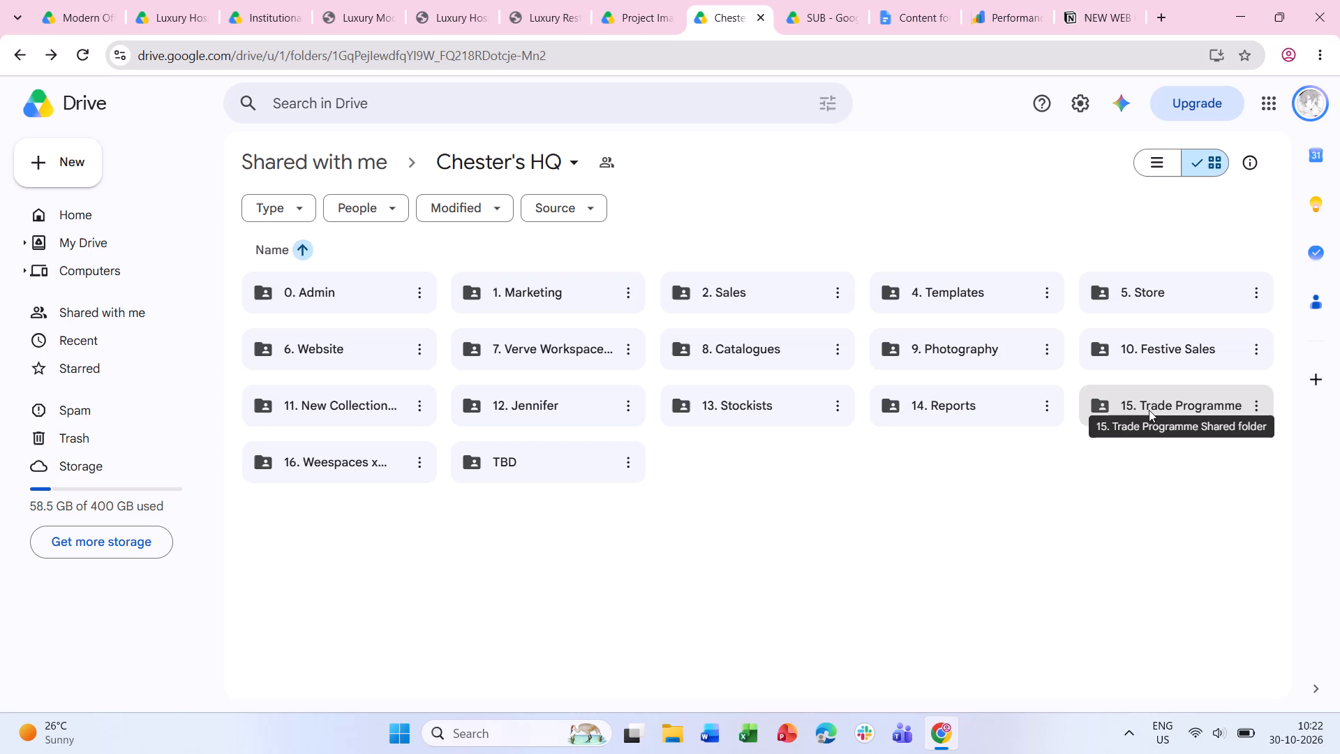
Check the image in the "Made with care for comfort and continued use" section of the luxury restaurant furniture draft page.
left_click(626, 0)
left_click(547, 0)
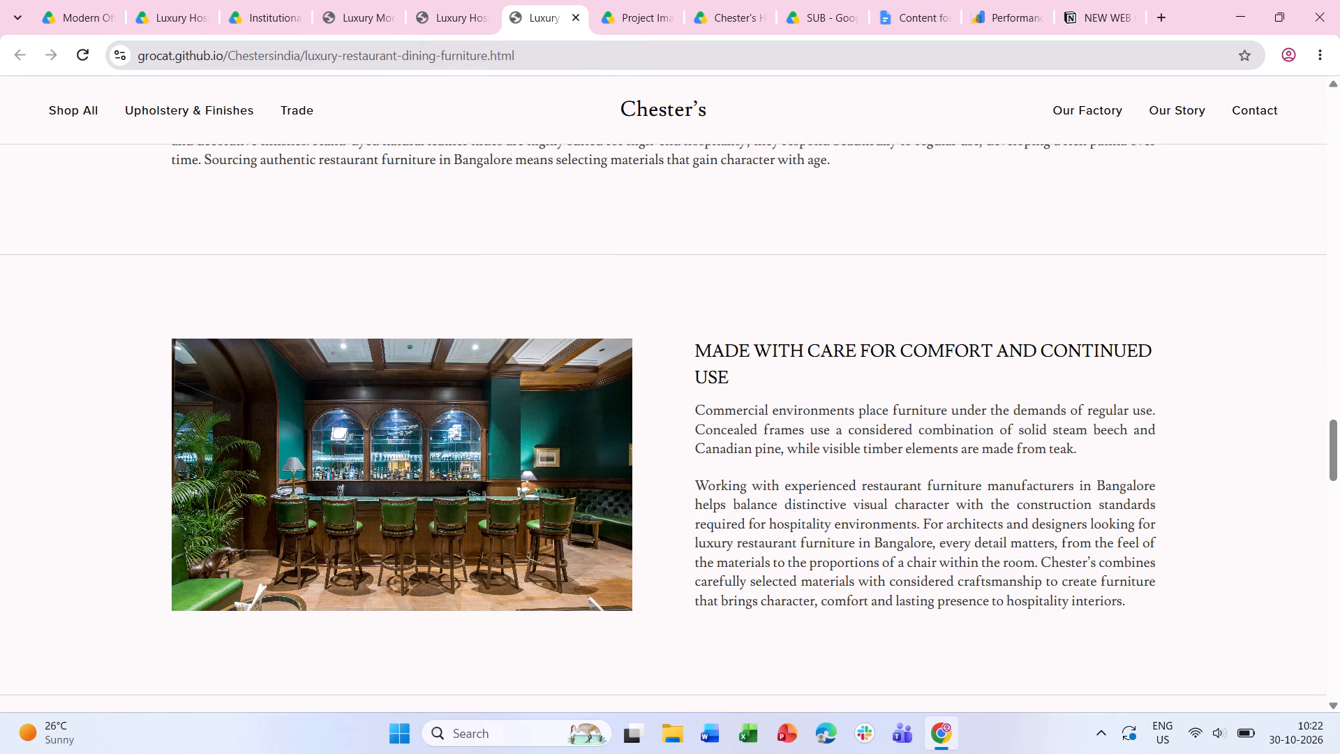
Browse the Tollygunge Club photos in Chester's HQ, under 9. Photography, 3. Zenfolio, 10. Projects.
left_click(729, 0)
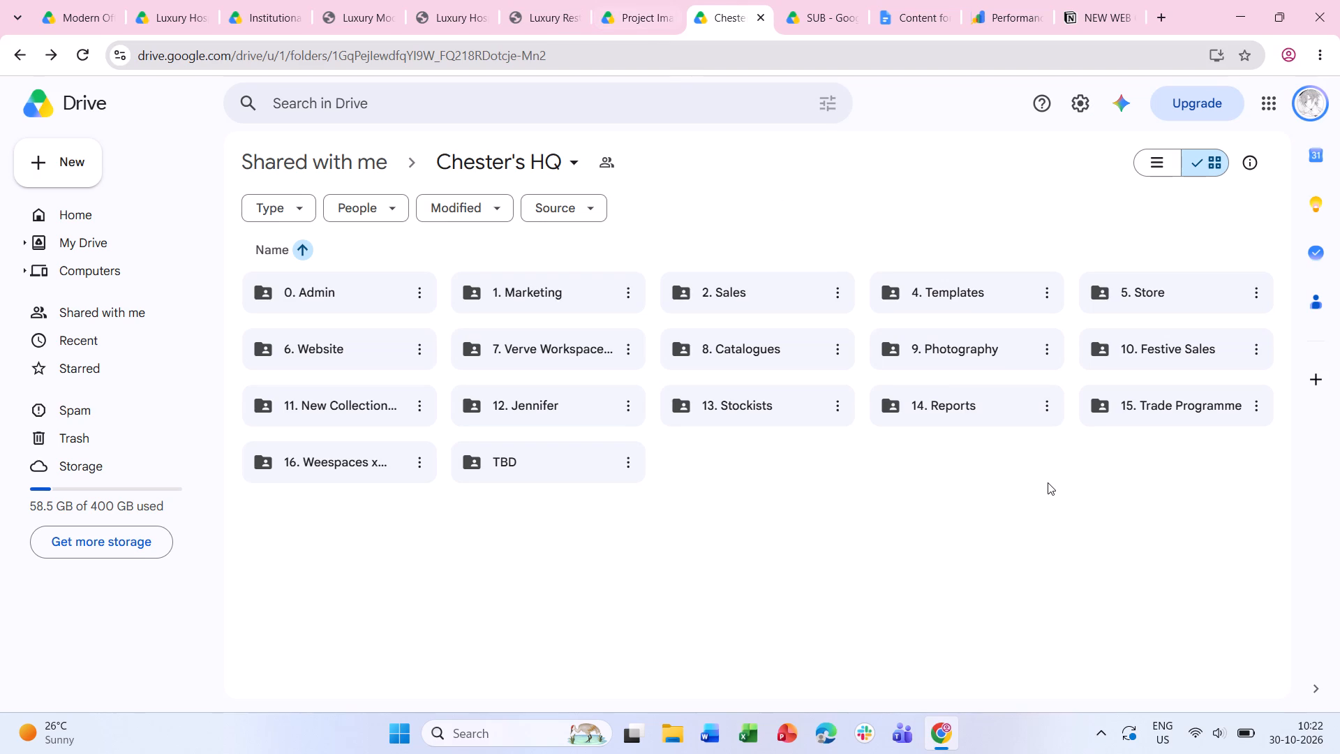
double_click(908, 350)
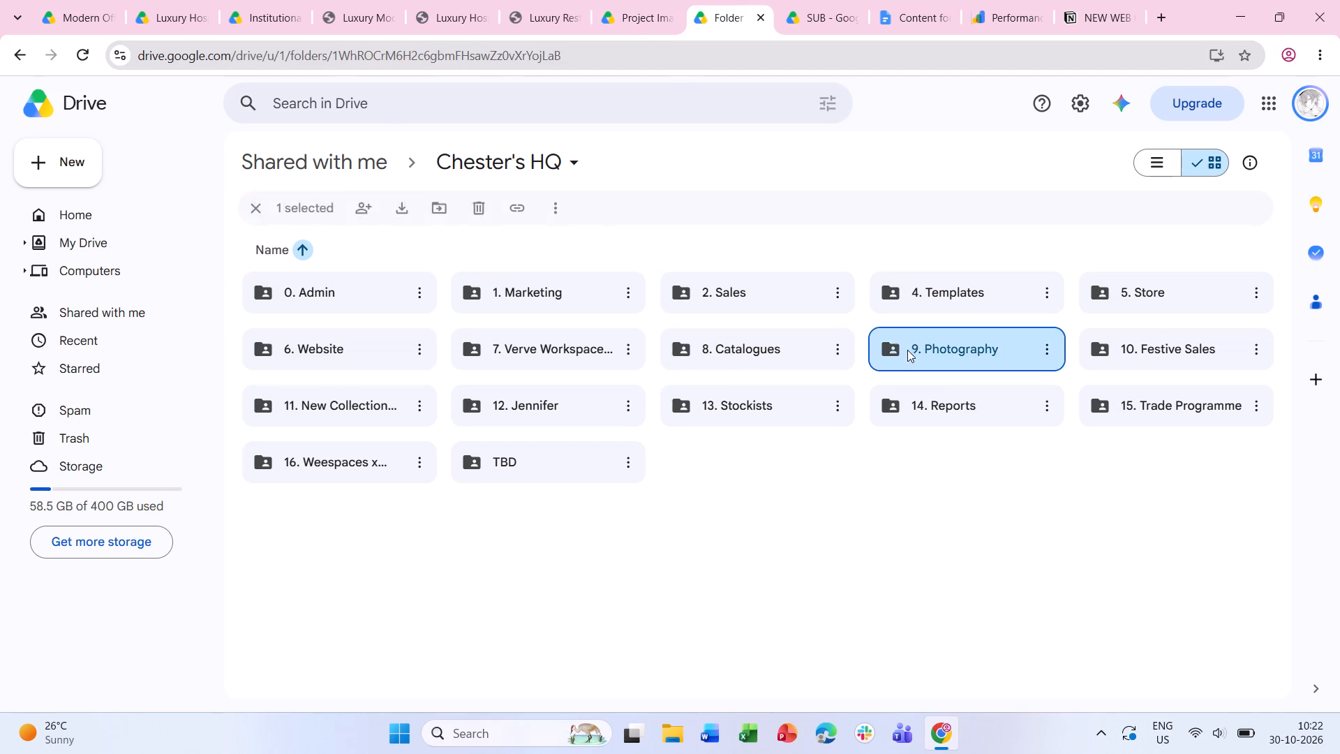
double_click(765, 297)
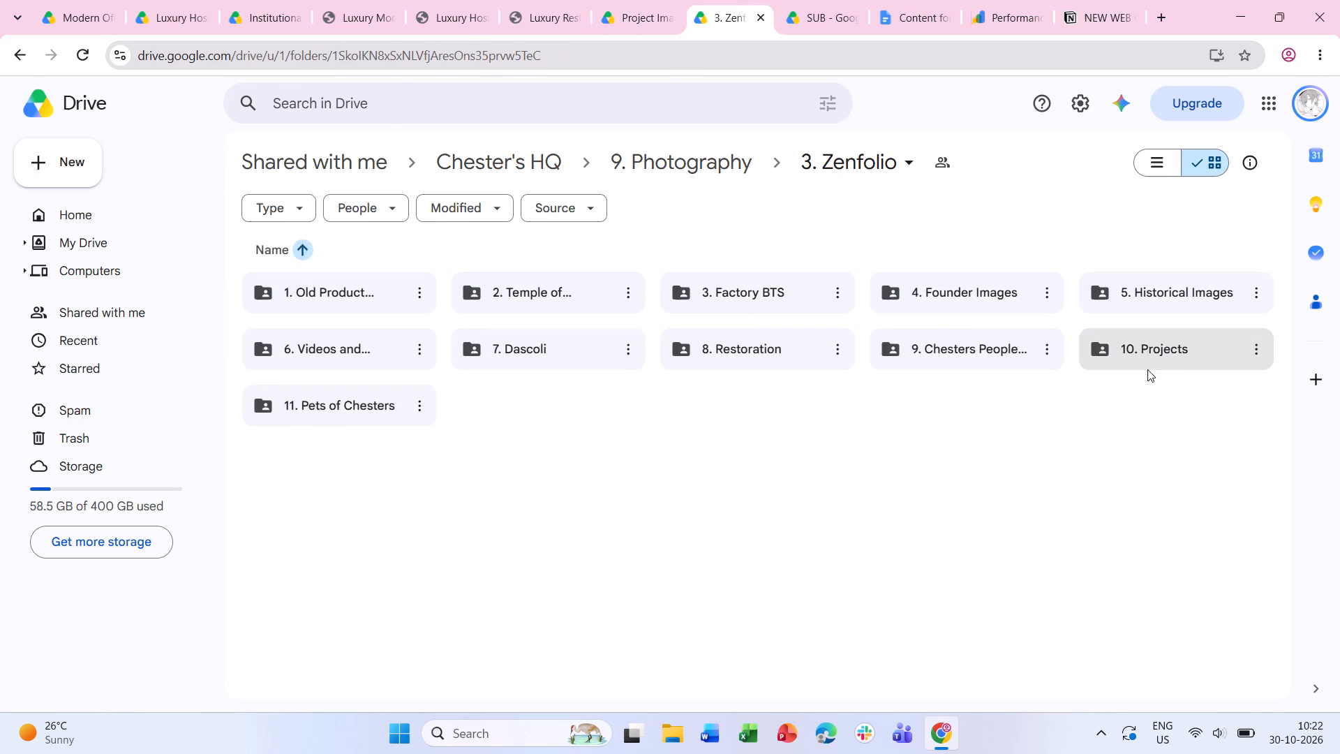
double_click(1154, 352)
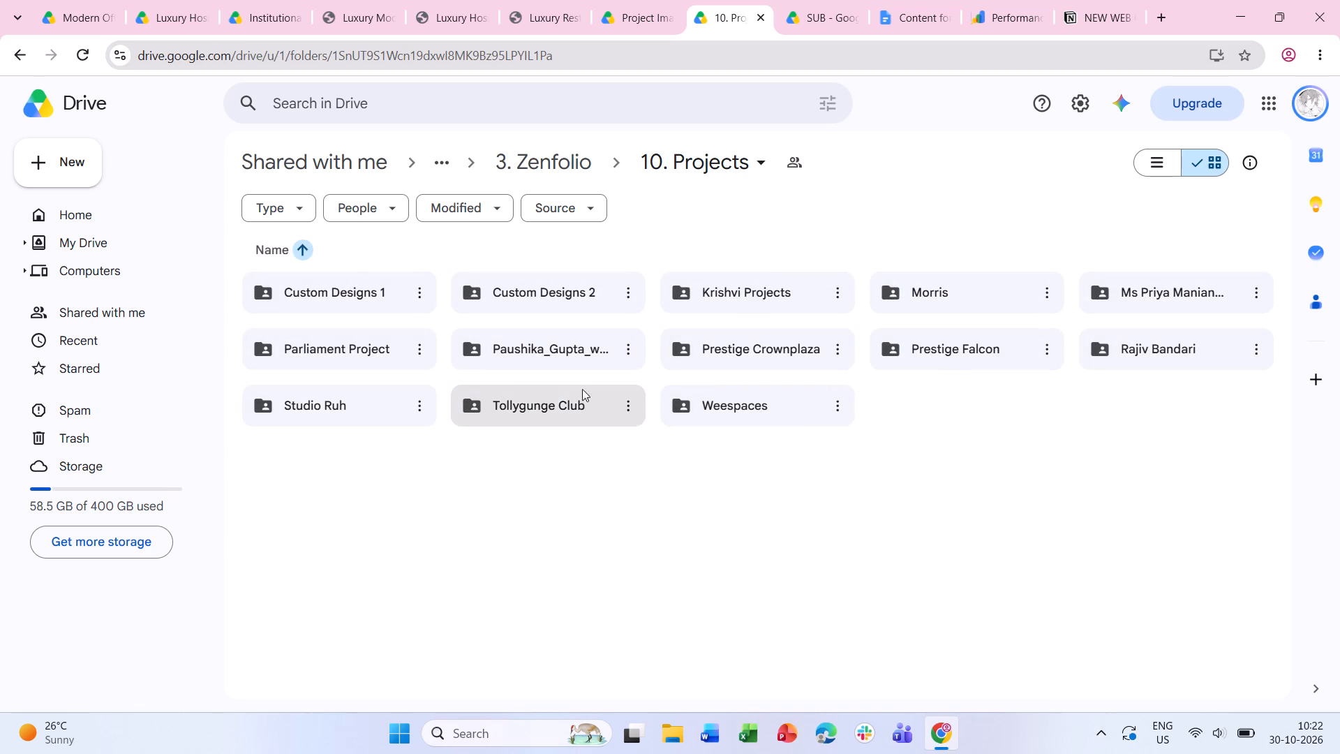
double_click(532, 398)
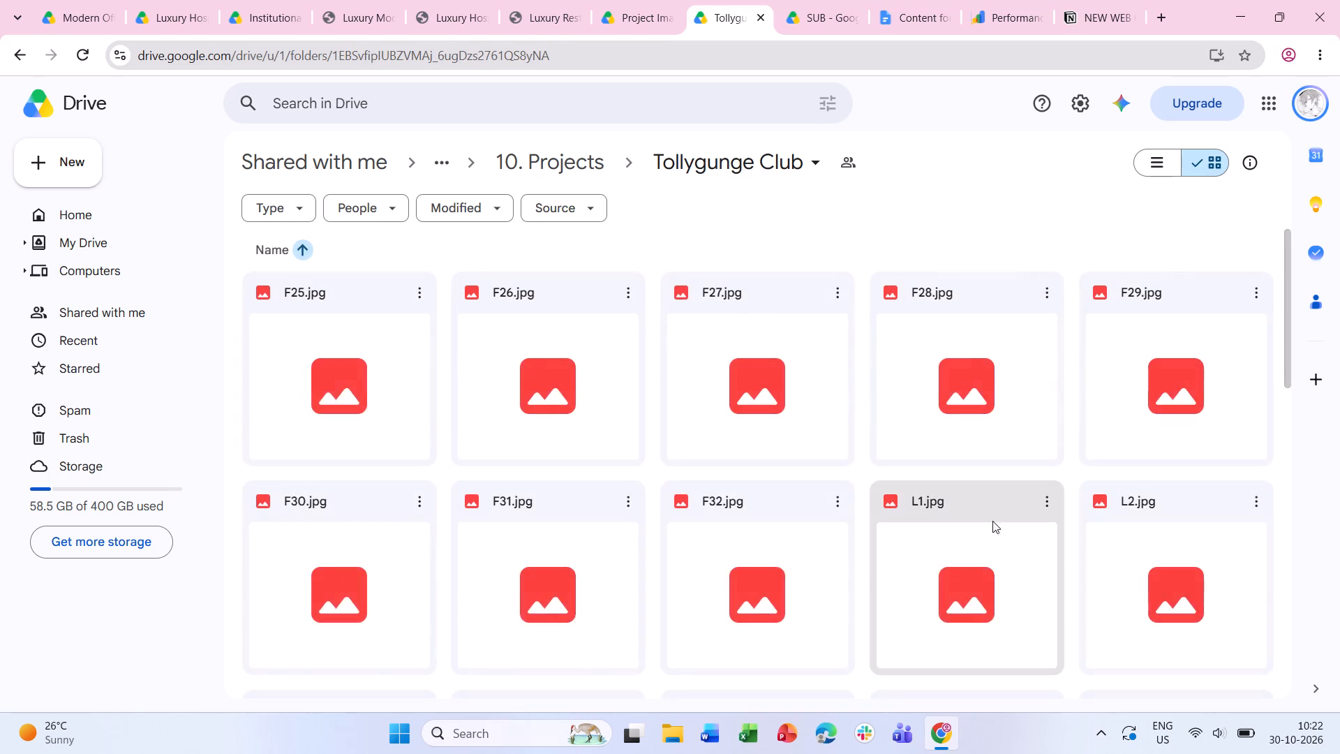
scroll(866, 482, "down", 5)
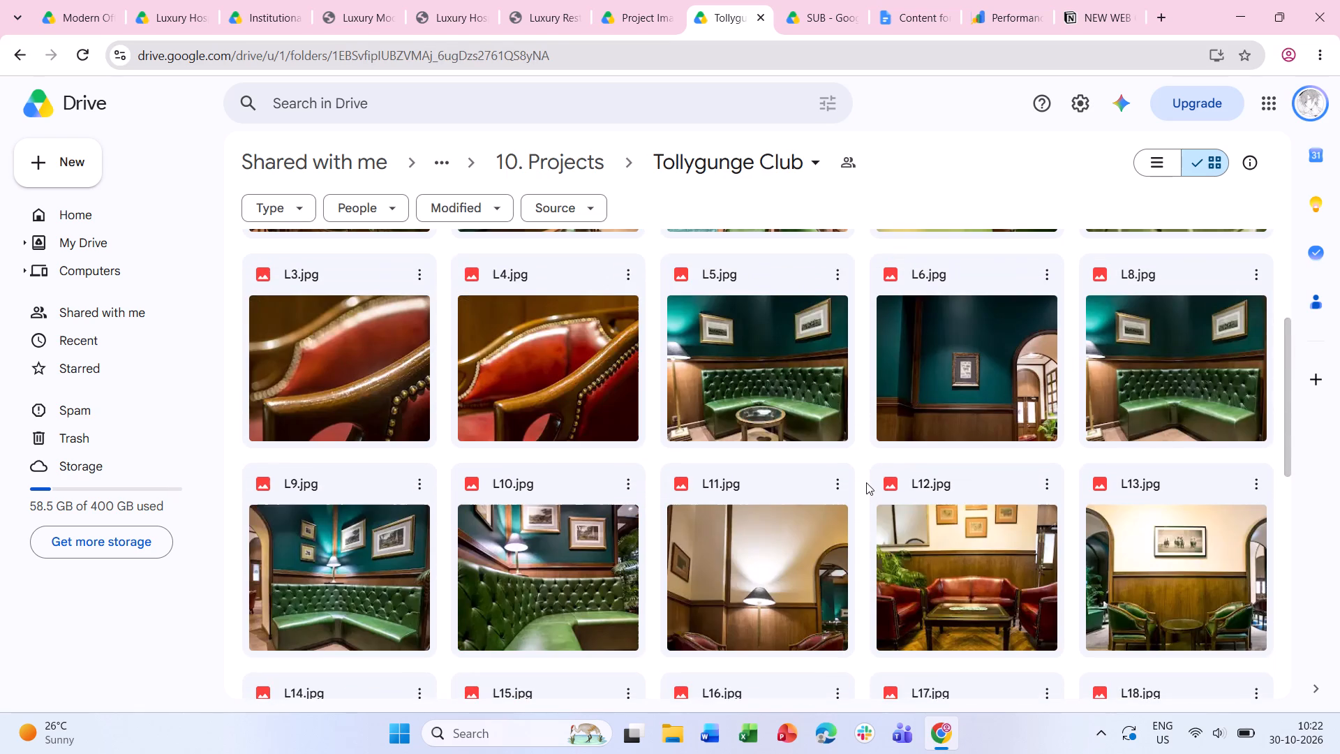
scroll(866, 482, "down", 1)
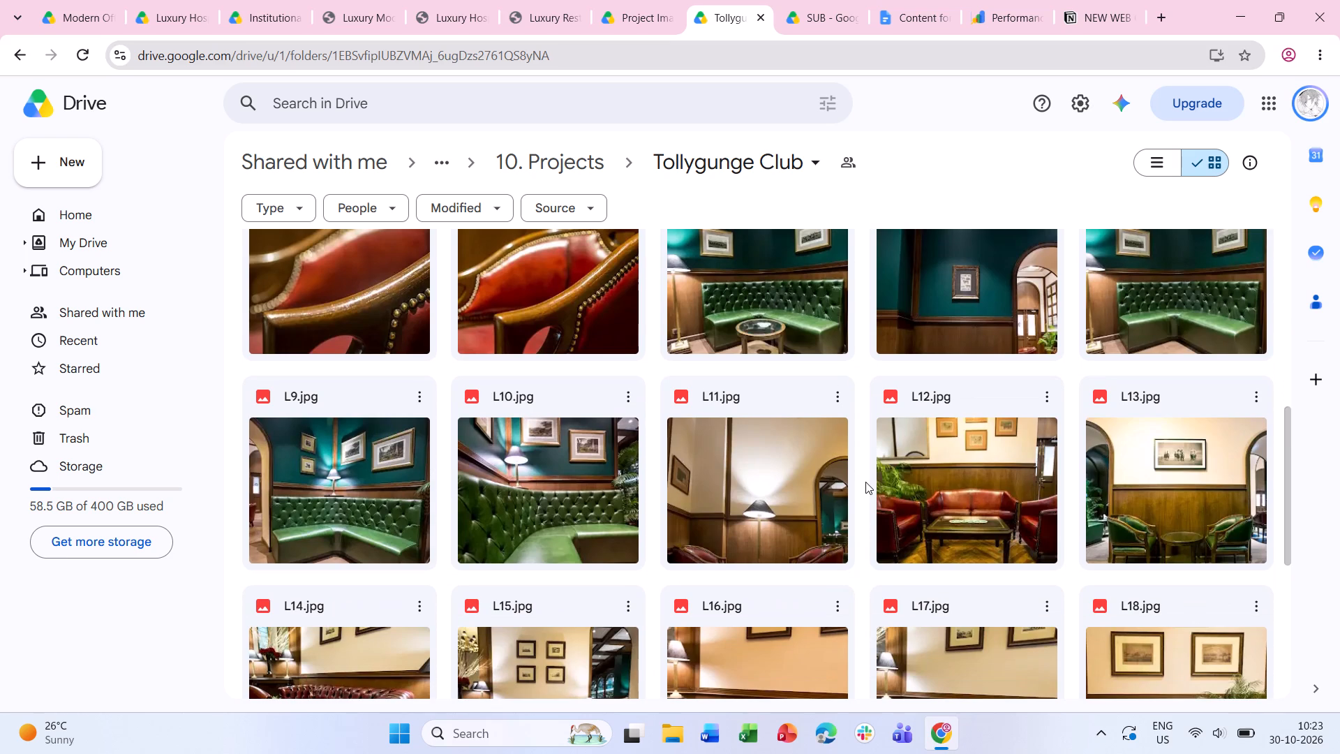
scroll(864, 478, "down", 3)
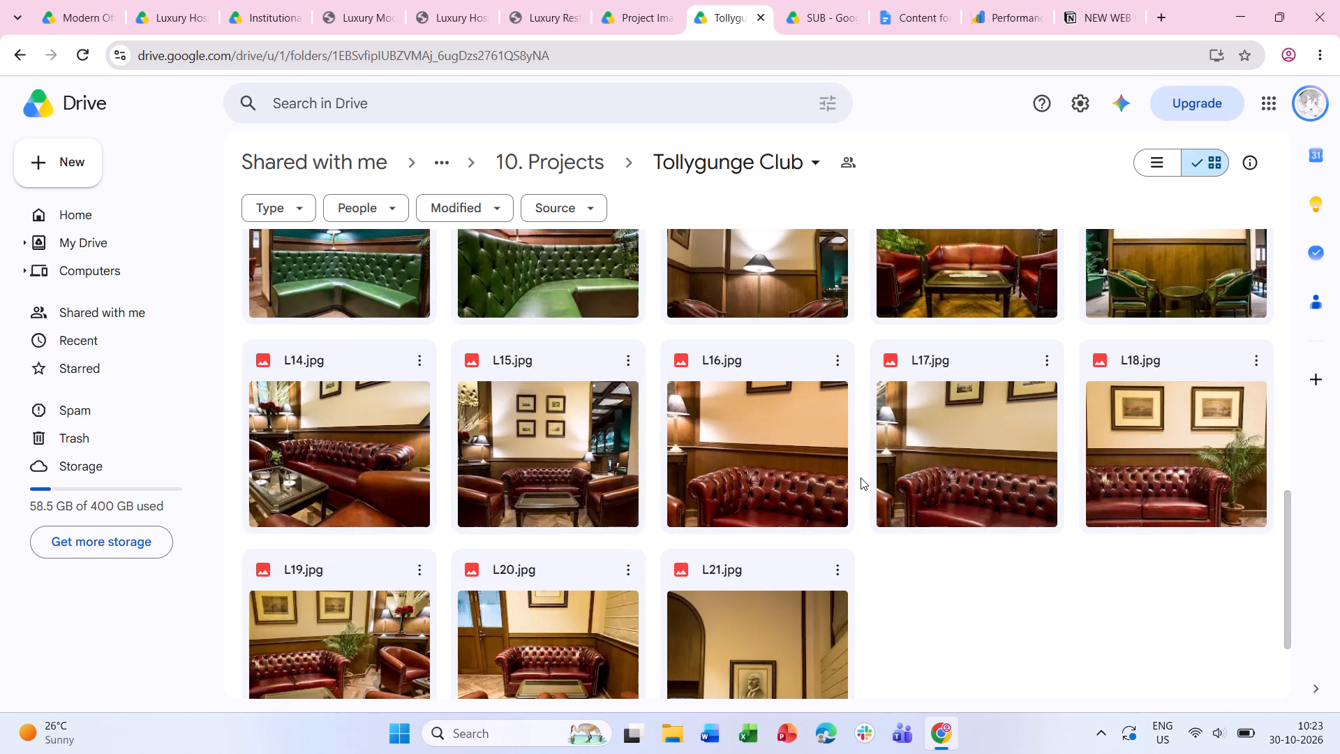
scroll(846, 476, "down", 3)
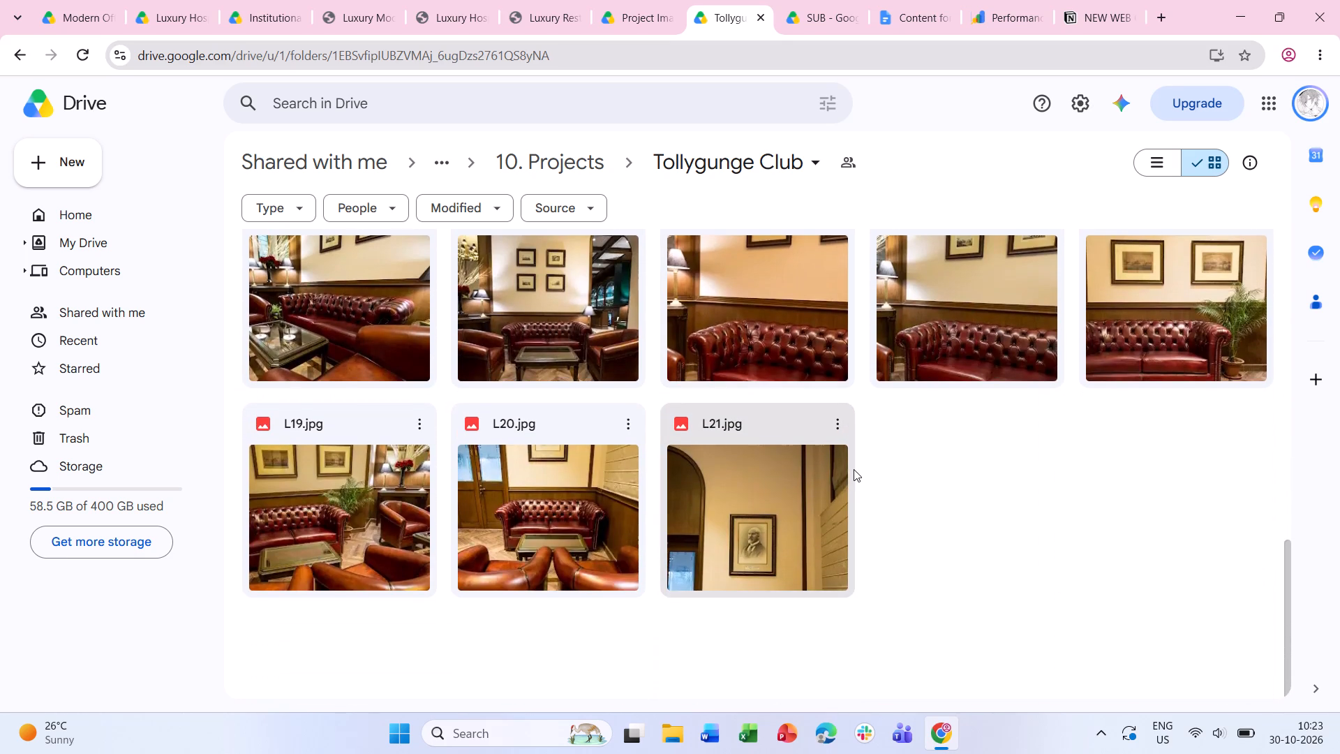
Download L13.jpg, the photo of two green leather chairs around a small table, from the Tollygunge Club folder.
scroll(855, 469, "up", 5)
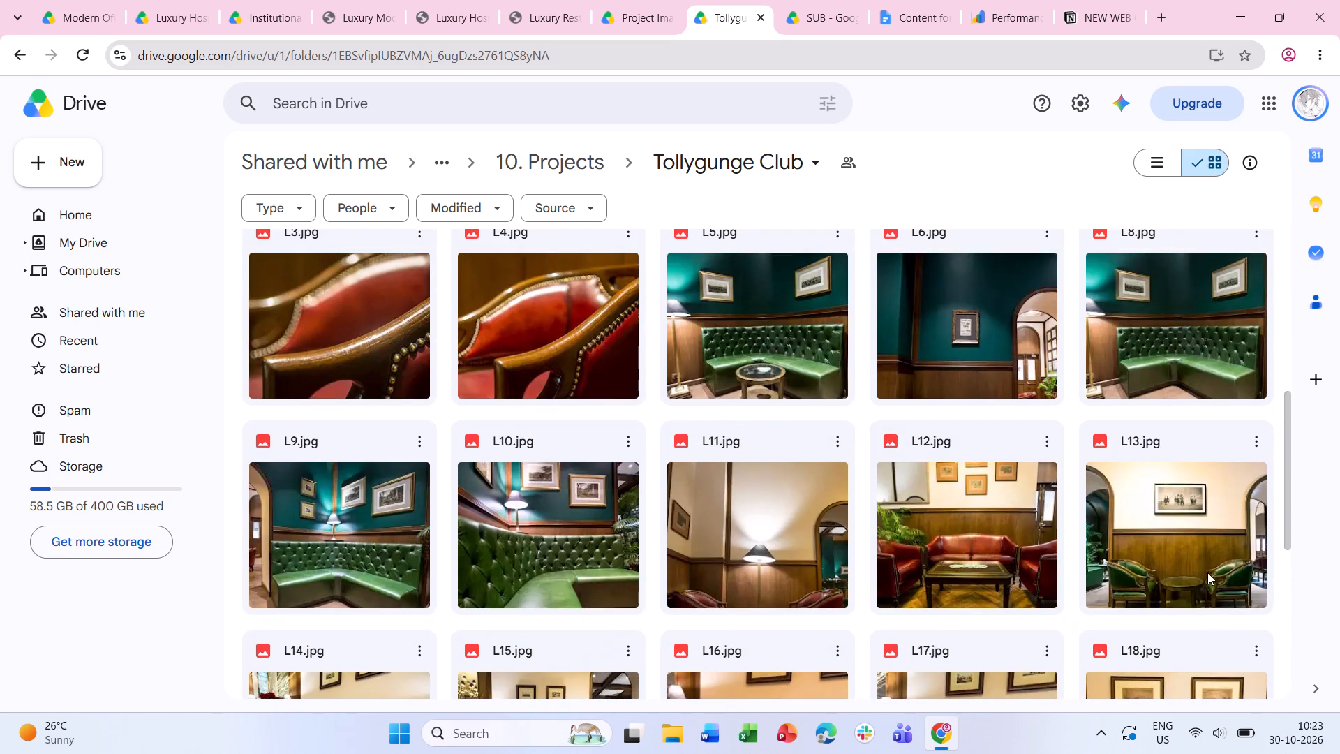
double_click(1206, 570)
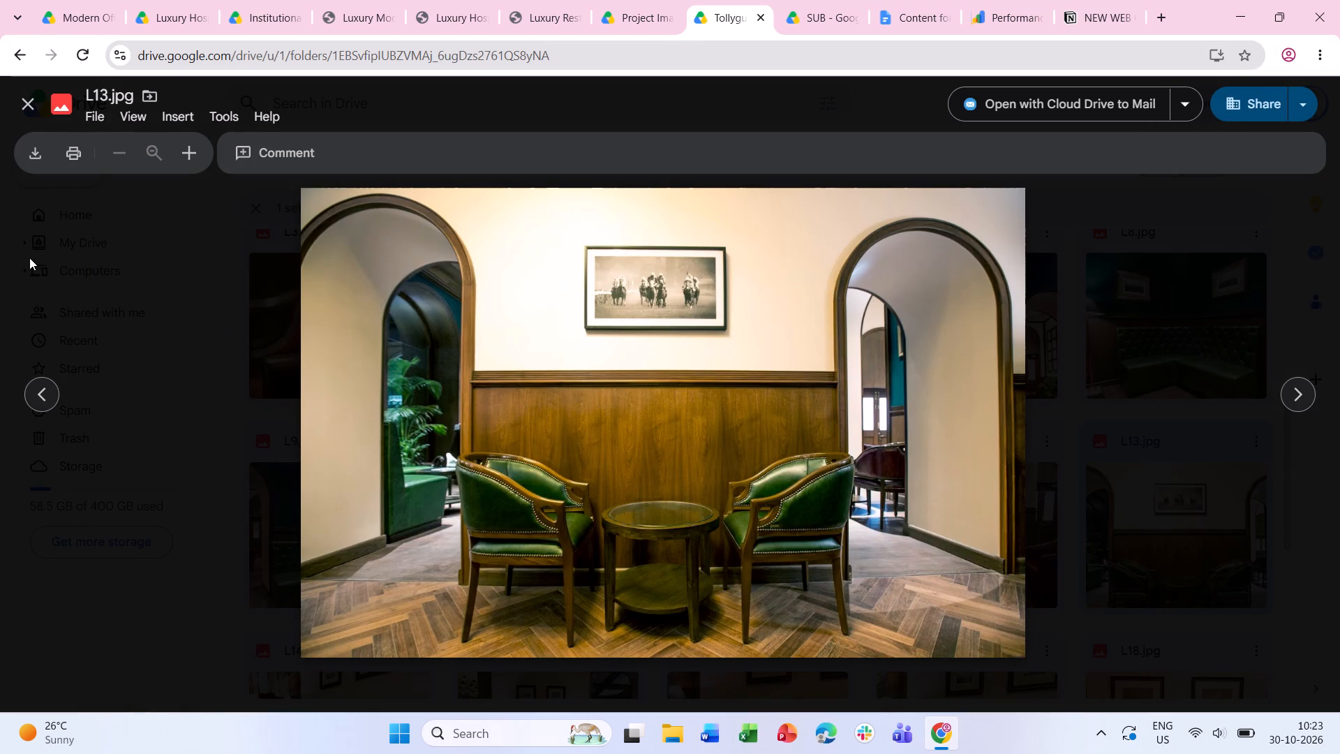
left_click(34, 155)
left_click(33, 111)
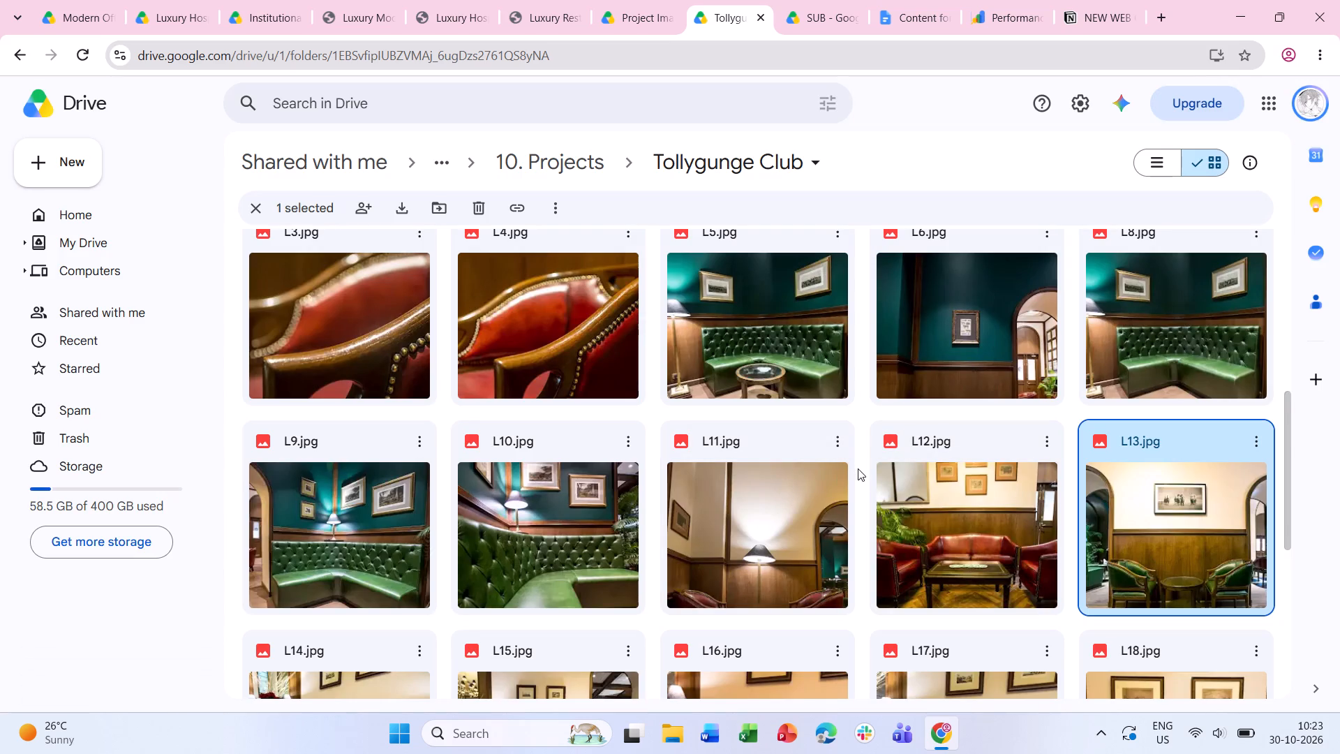
Preview L5.jpg, the green tufted corner sofa photo, and return to the Tollygunge Club folder.
double_click(780, 339)
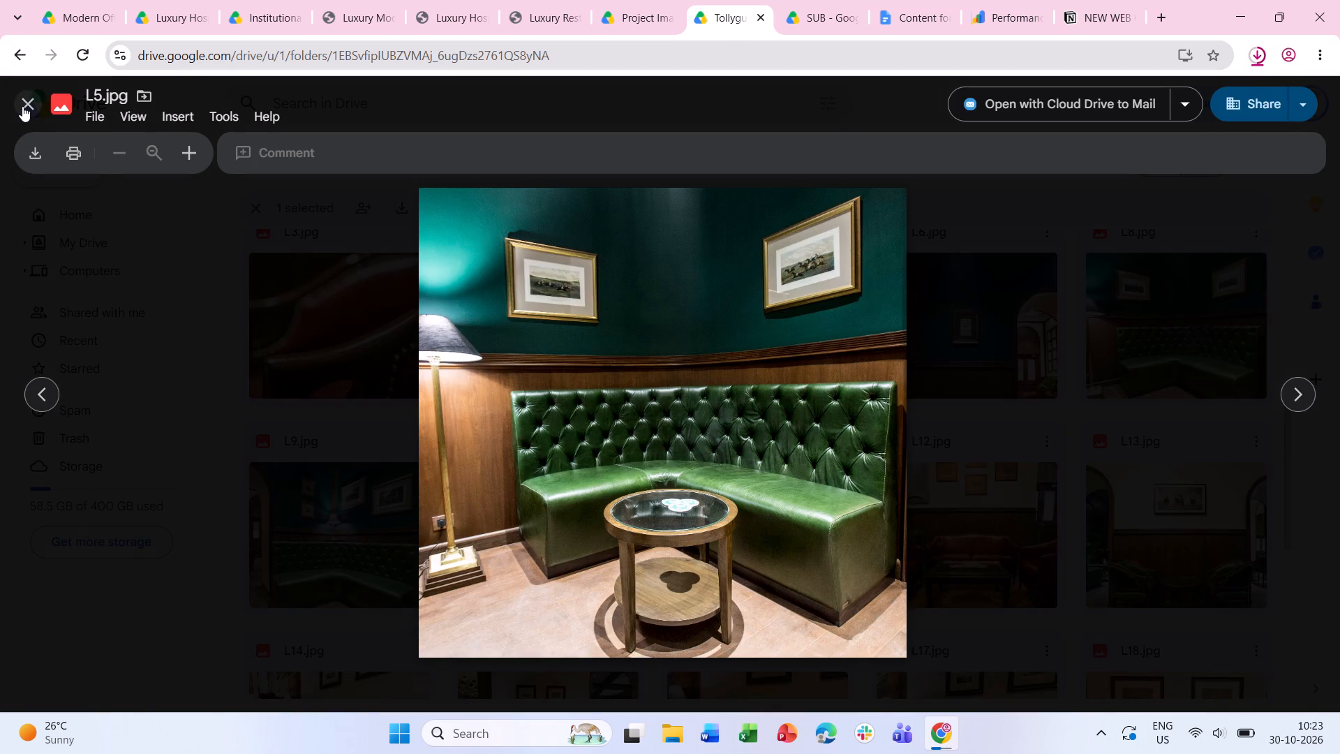
left_click(22, 106)
left_click(862, 436)
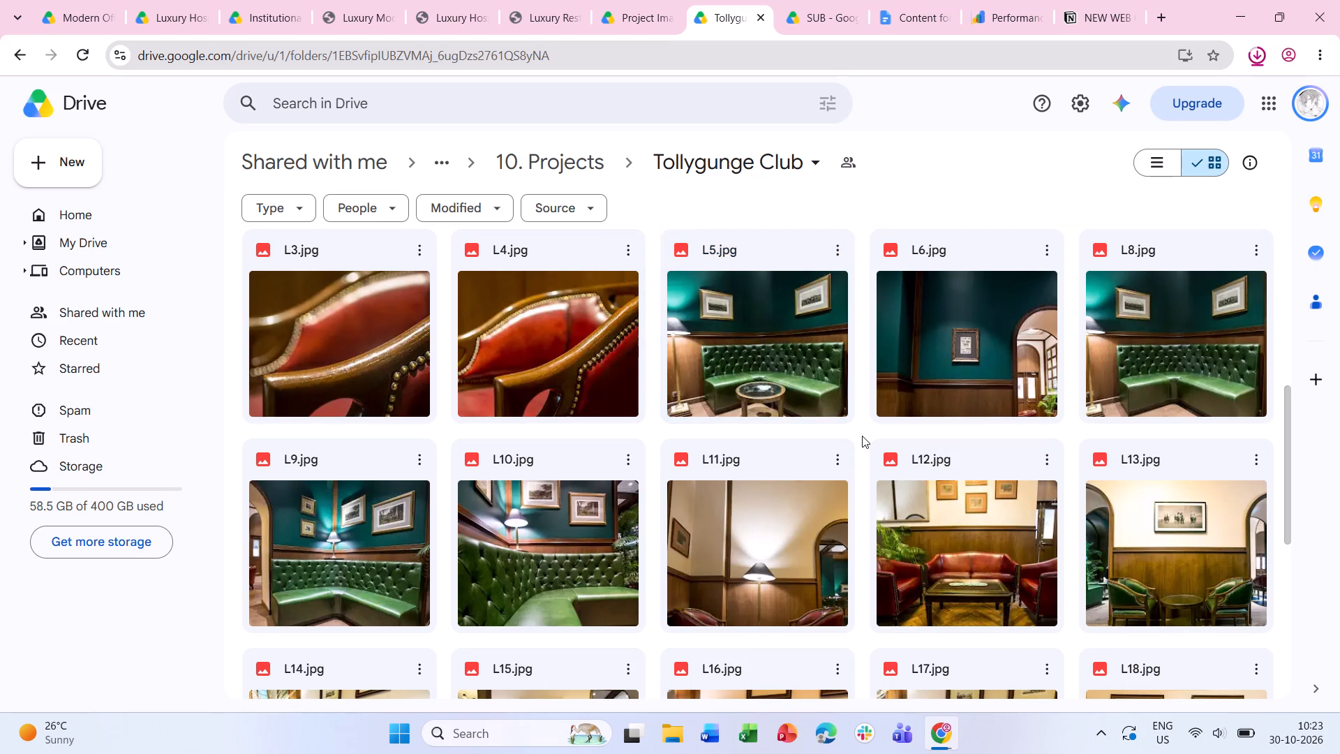
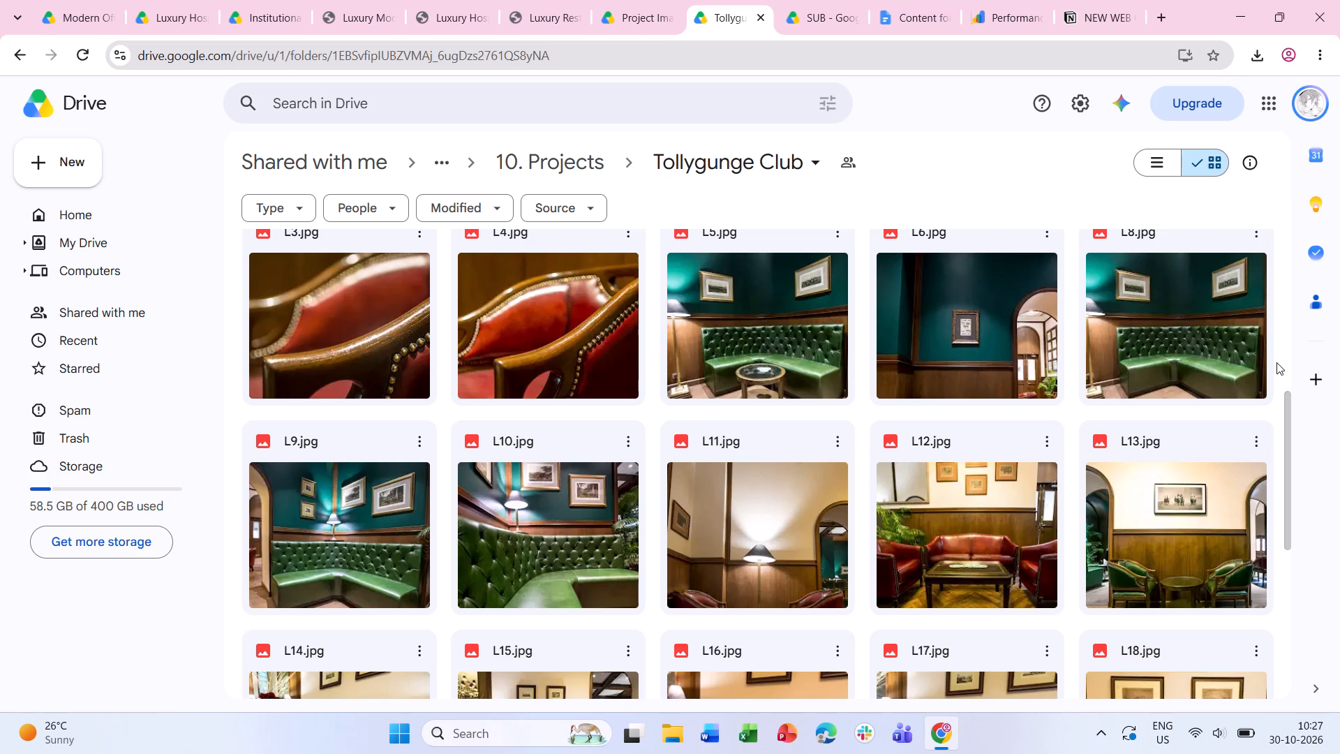
Preview the Tollygunge Club lounge seating photos from L11.jpg to L17.jpg and return to the folder.
double_click(1010, 565)
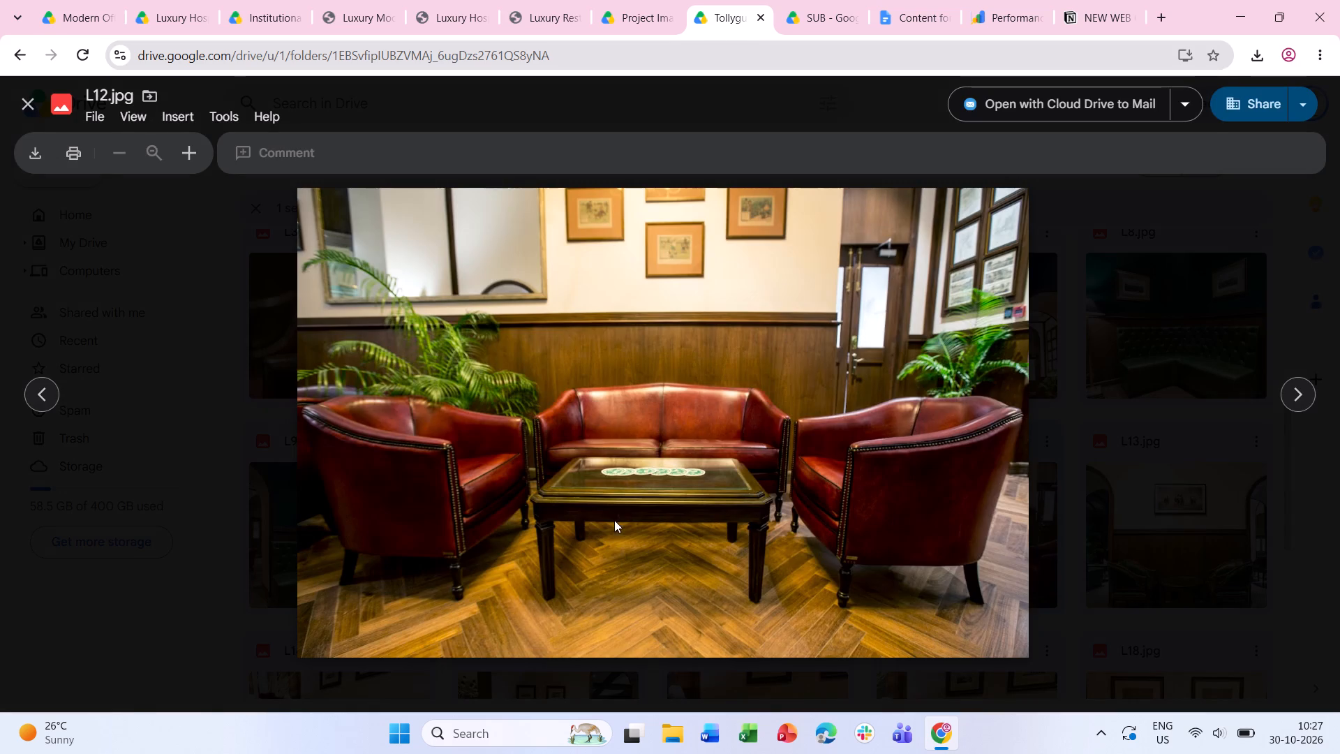
left_click(34, 105)
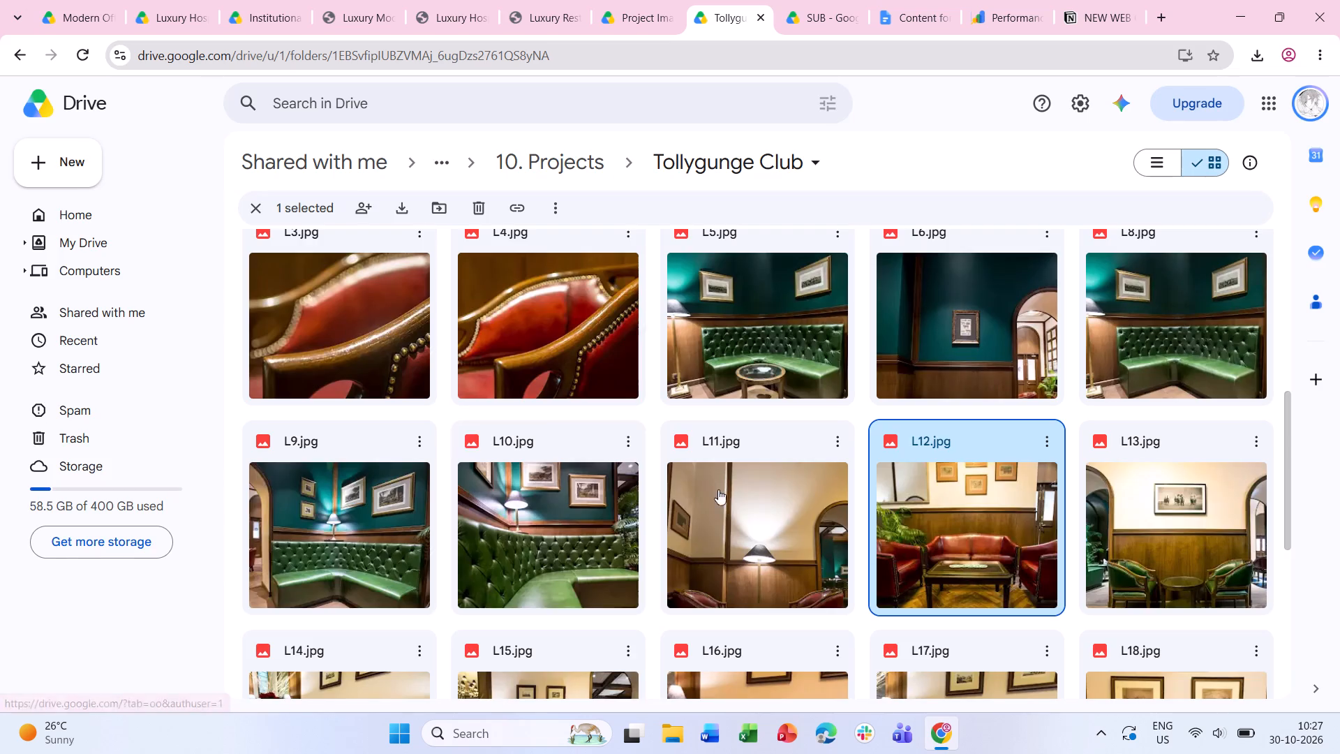
double_click(784, 547)
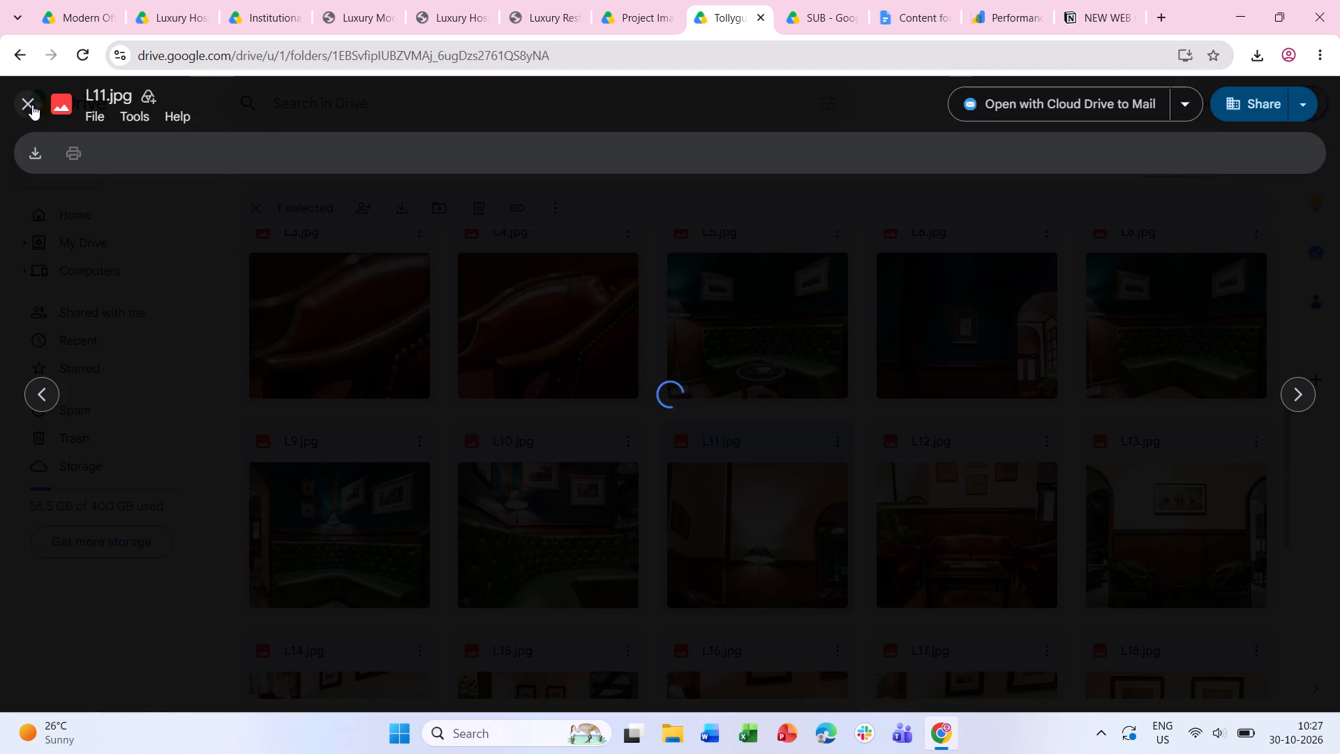
left_click(32, 105)
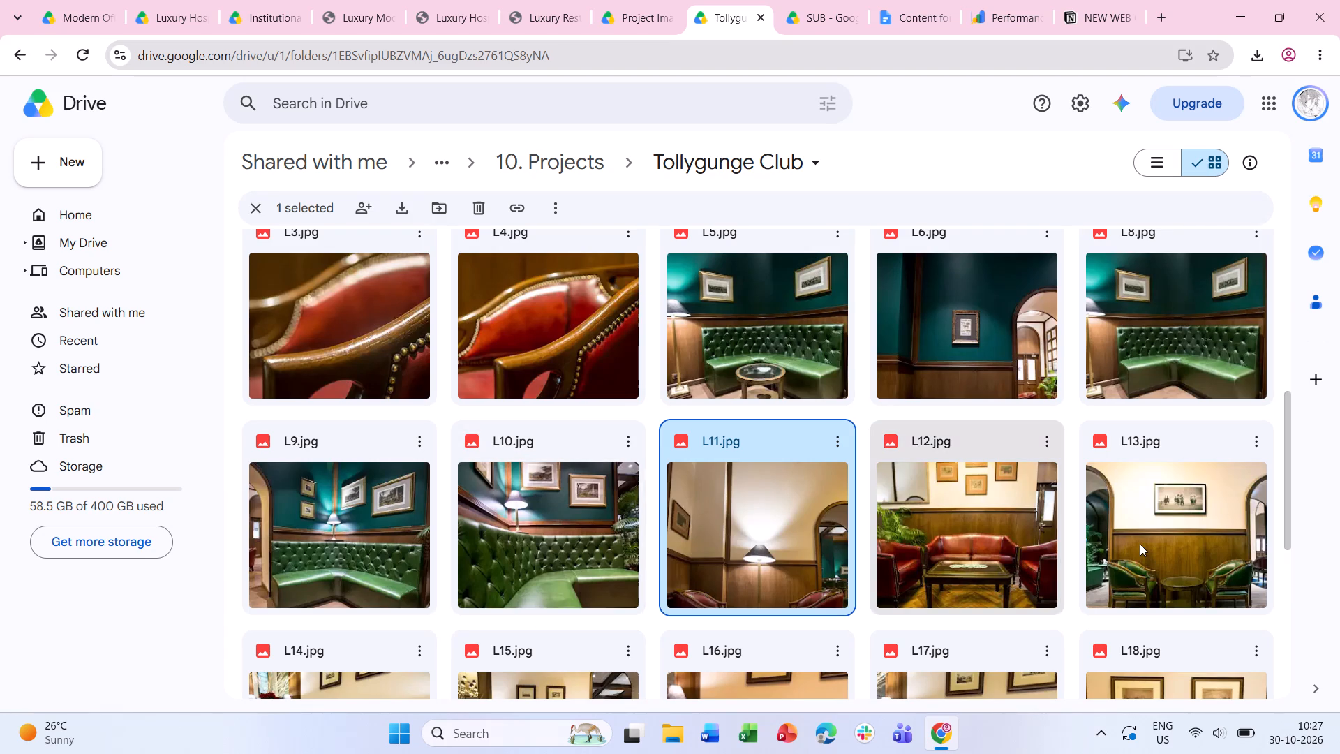
double_click(1140, 544)
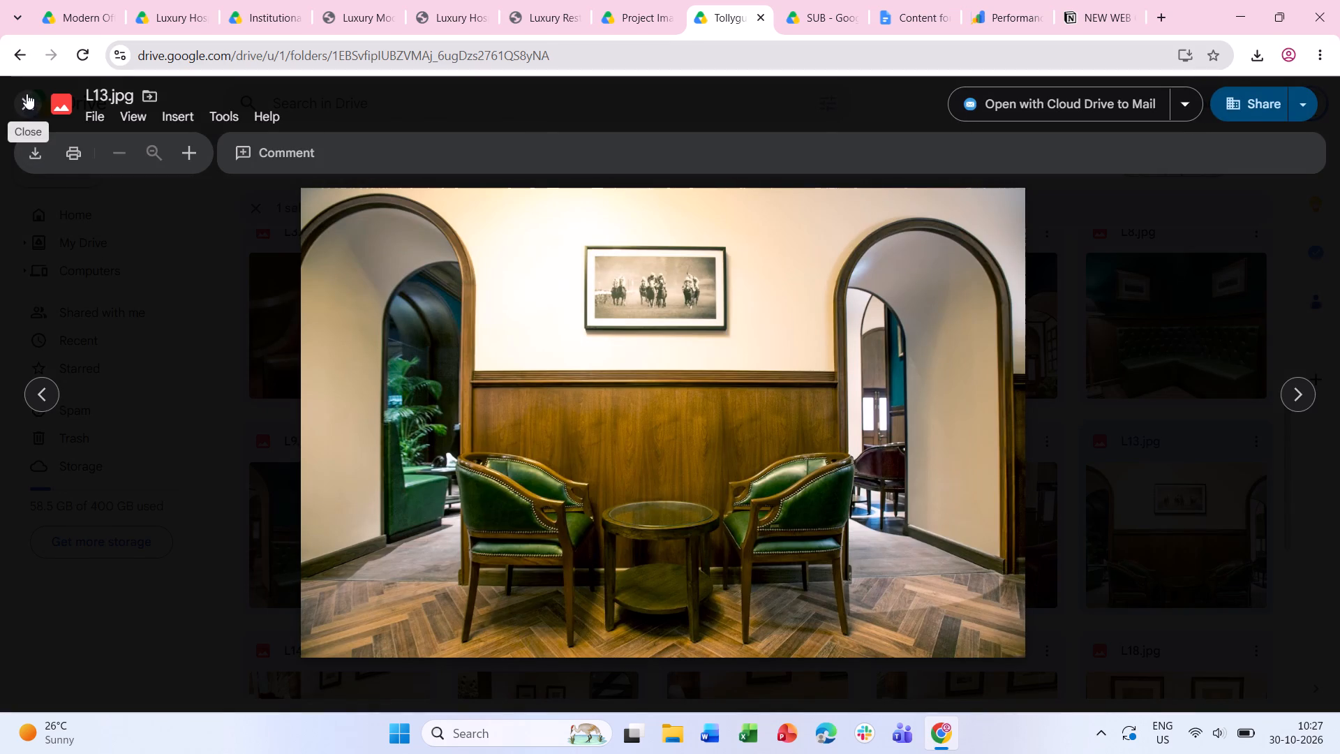
left_click(27, 94)
scroll(547, 448, "down", 2)
double_click(350, 614)
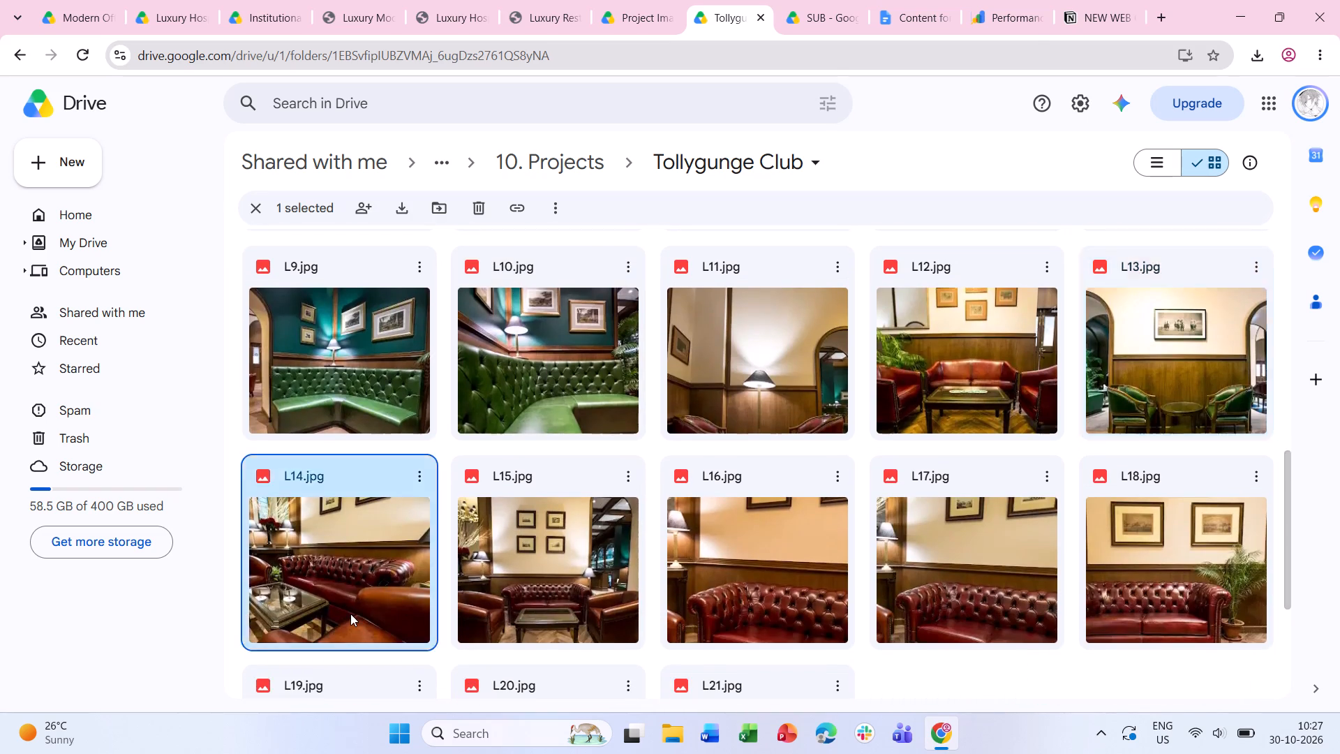
left_click(1289, 396)
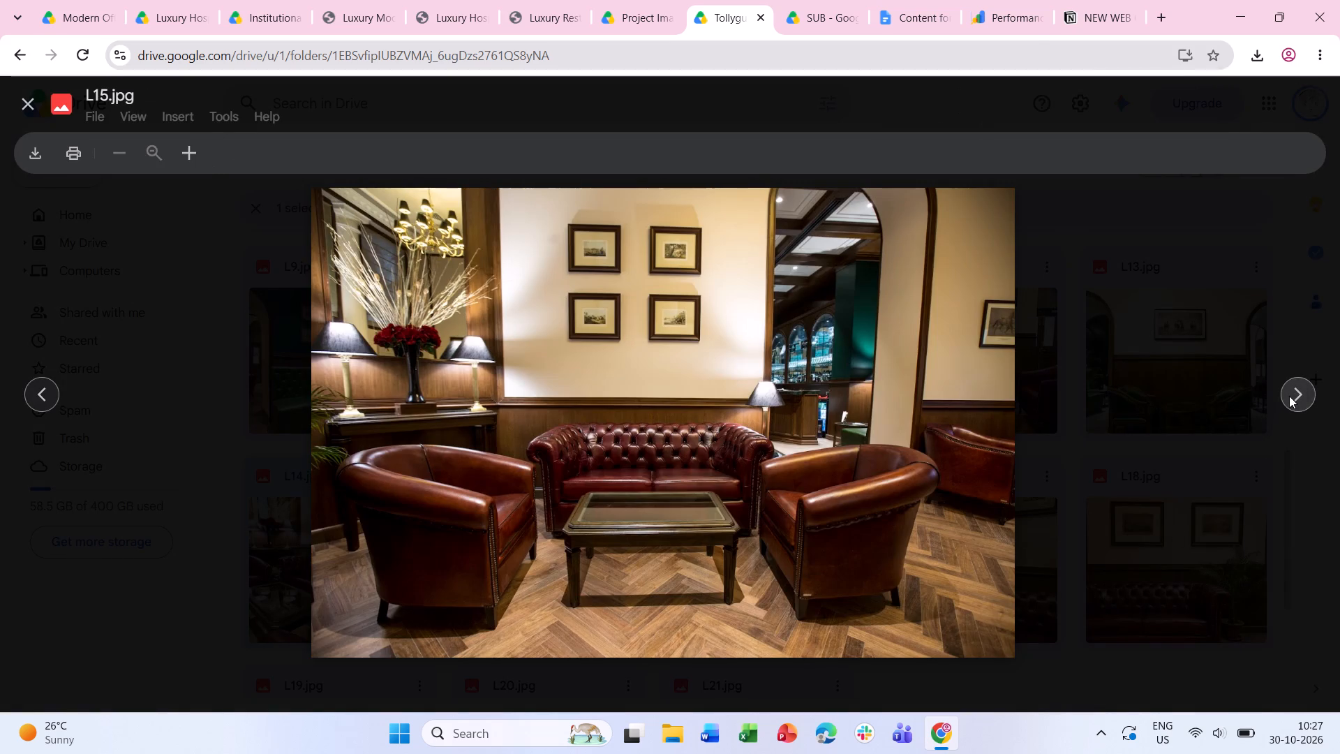
left_click(1289, 396)
left_click(1289, 396)
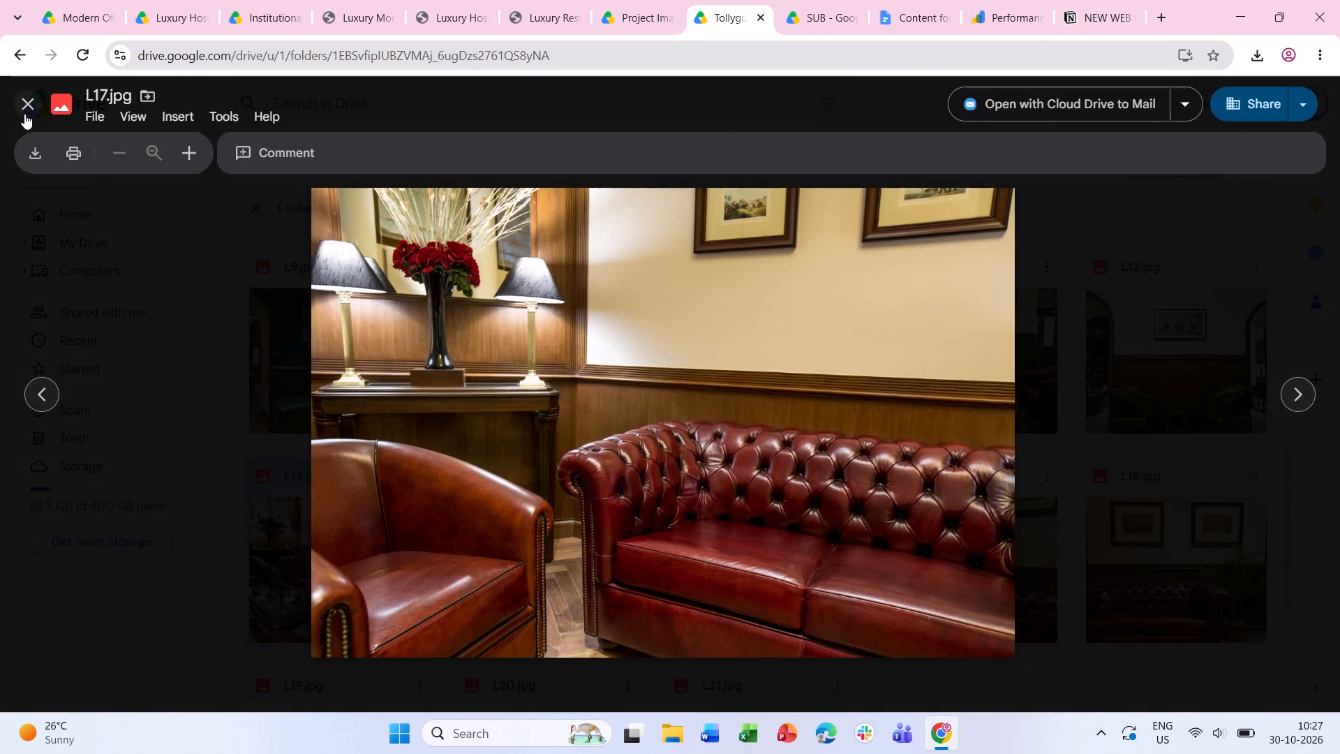
left_click(24, 114)
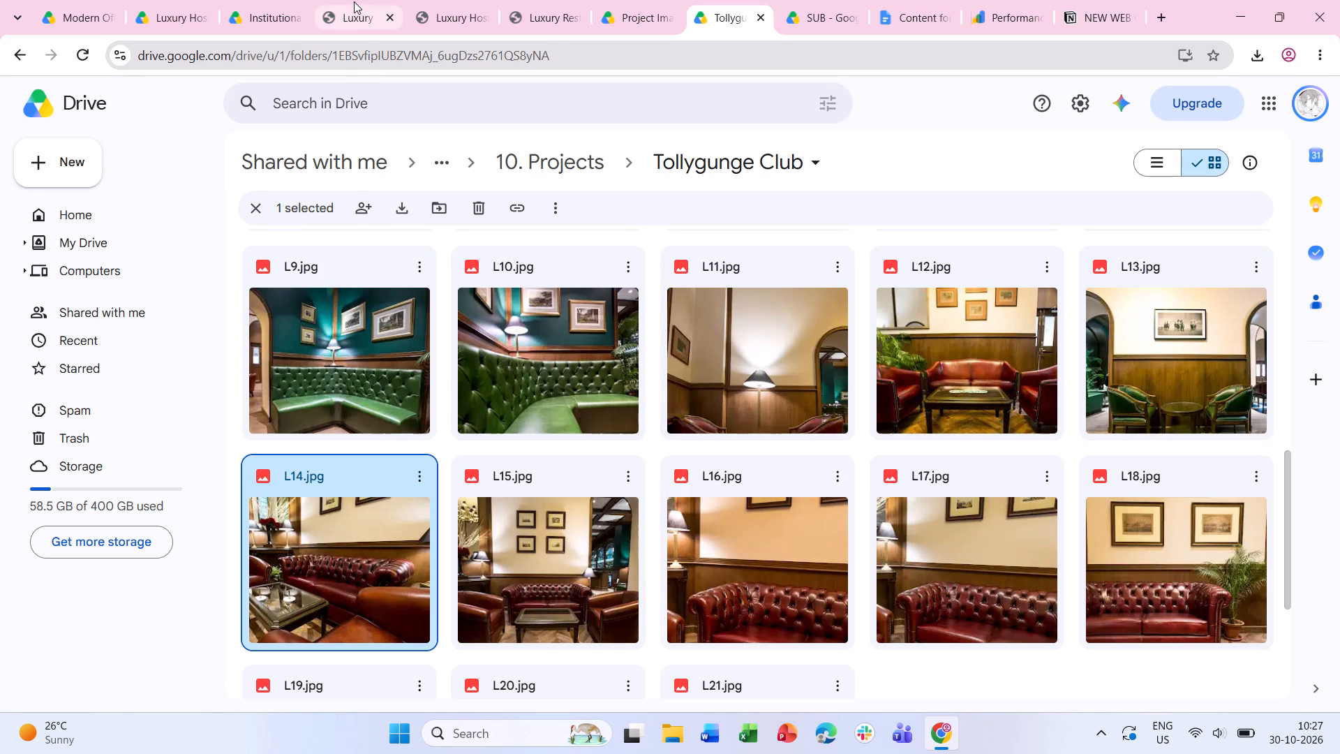
Upload L13.jpg from Downloads into the luxury restaurant furniture folder of Project Images for Grocat (Shop the Look).
left_click(354, 1)
left_click(444, 8)
left_click(609, 6)
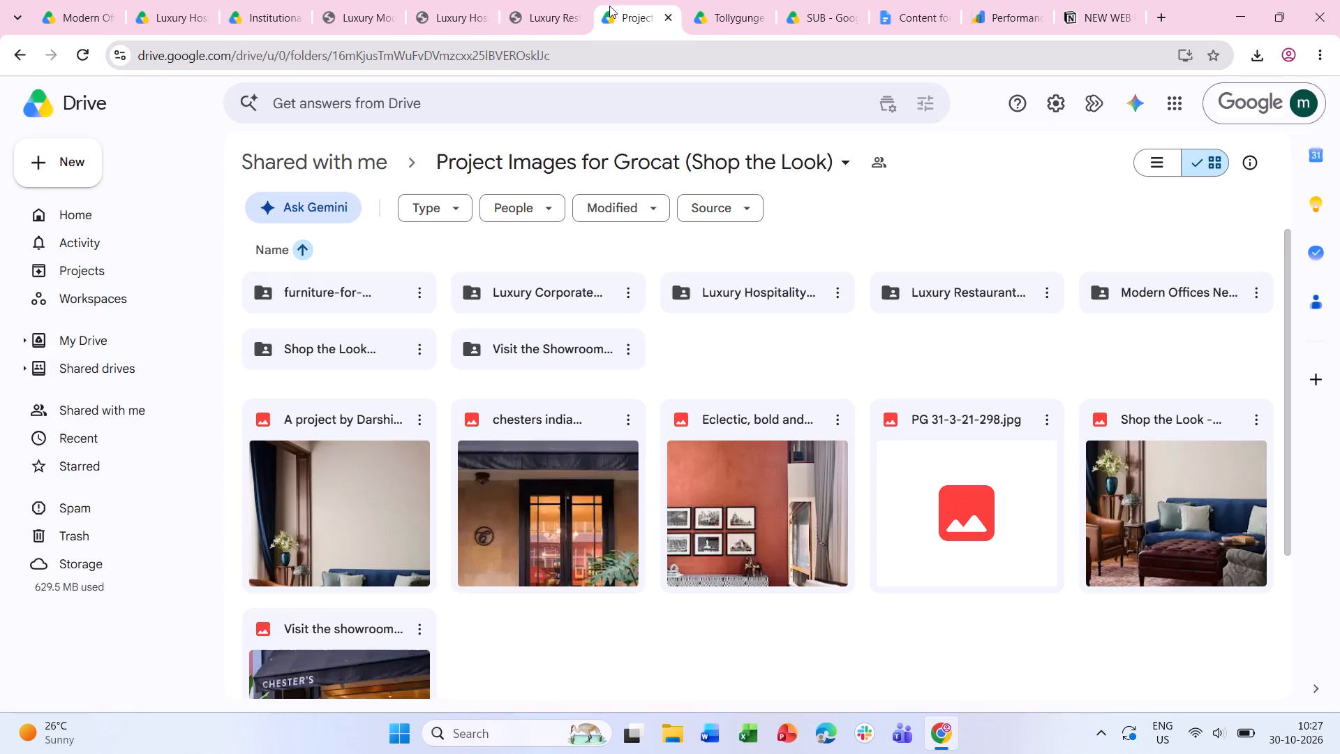
left_click(722, 0)
left_click(601, 0)
double_click(974, 288)
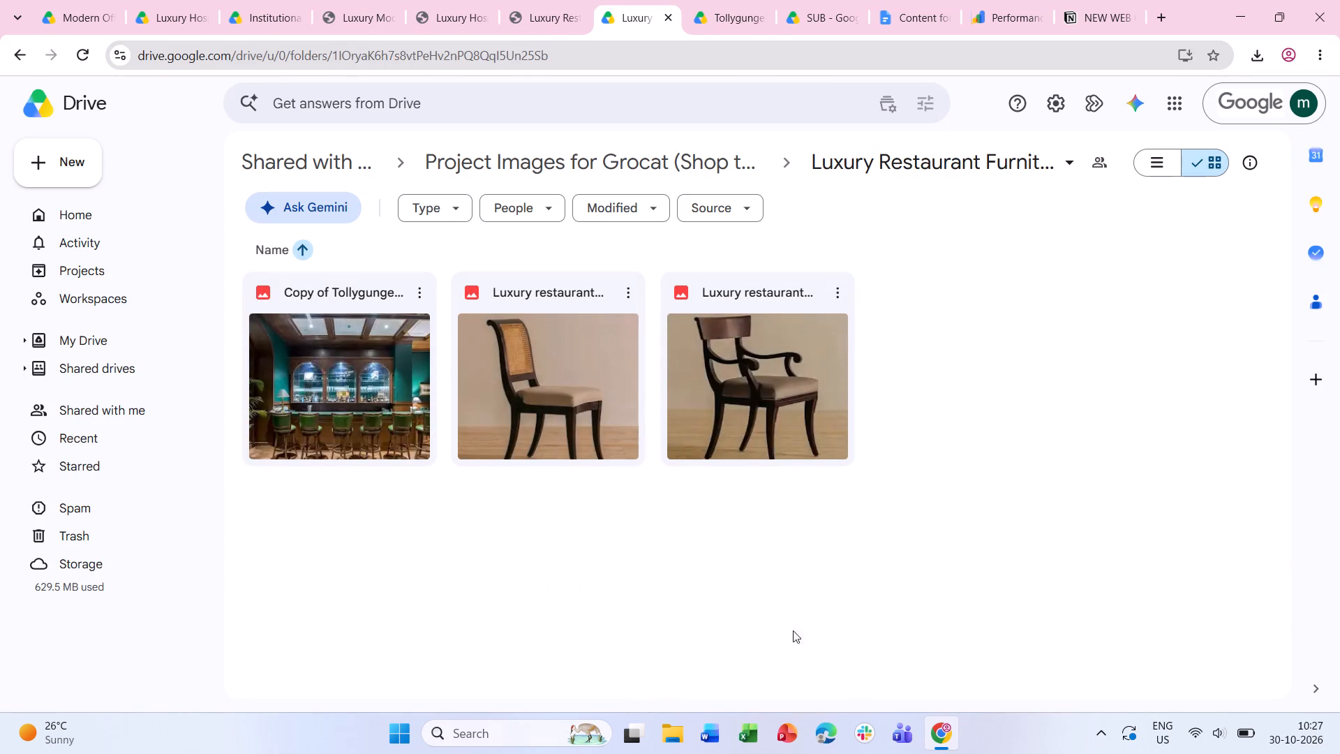
left_click(680, 734)
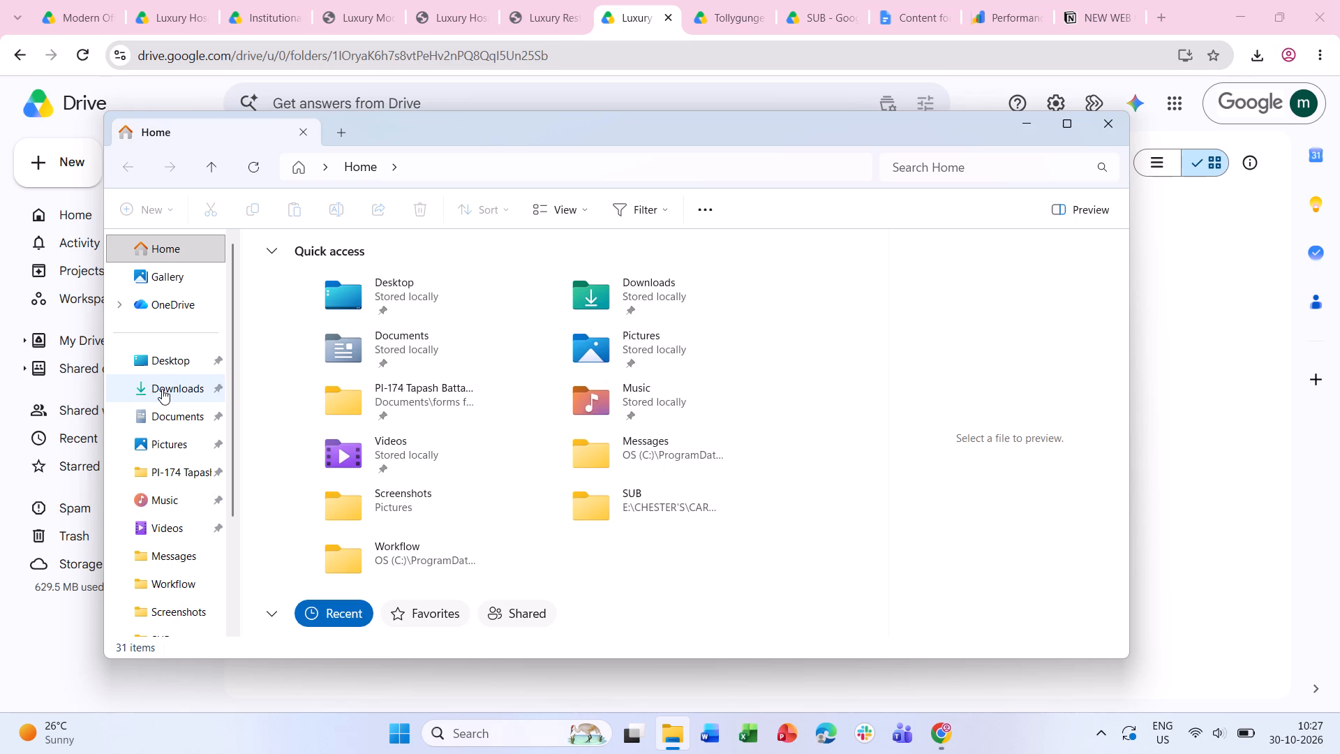
left_click(163, 401)
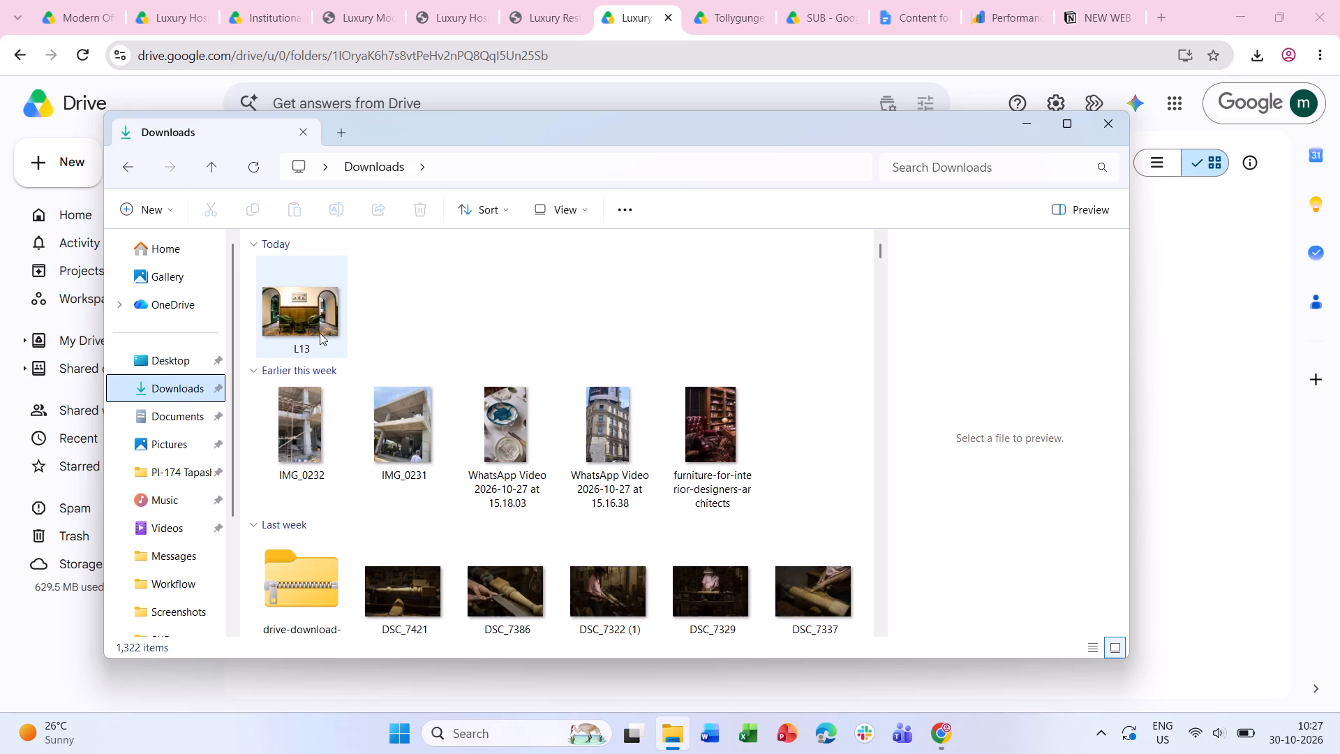
left_click_drag(304, 313, 1213, 323)
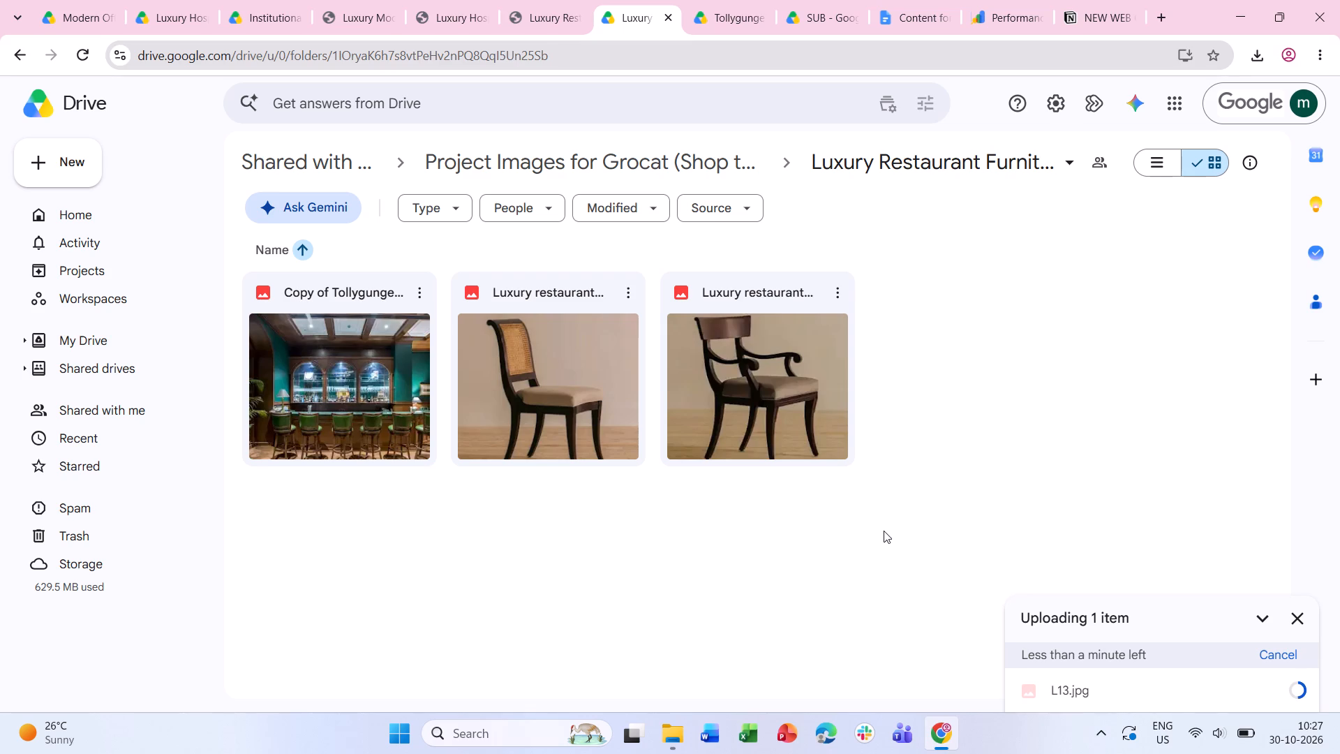
Rename the Tollygunge Club bar photo as "(banner image) Tollygunge Club".
right_click(345, 296)
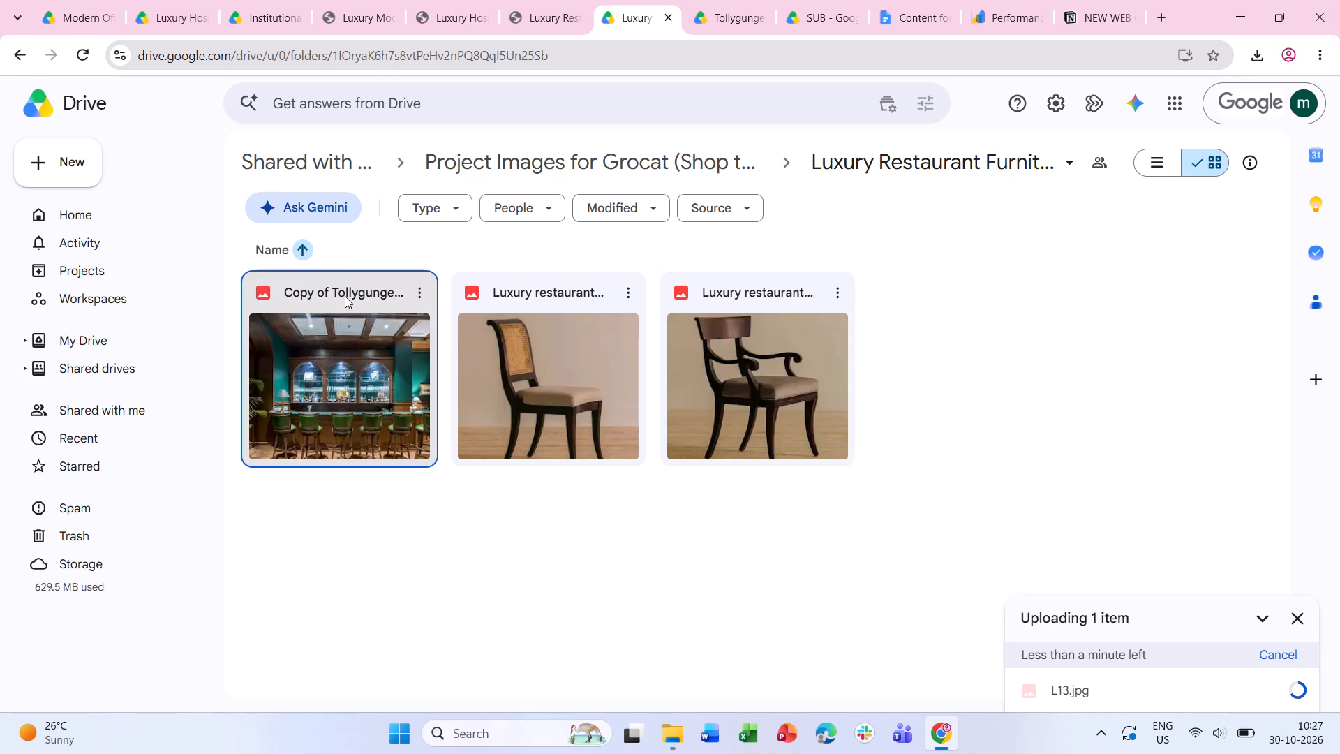
left_click(399, 388)
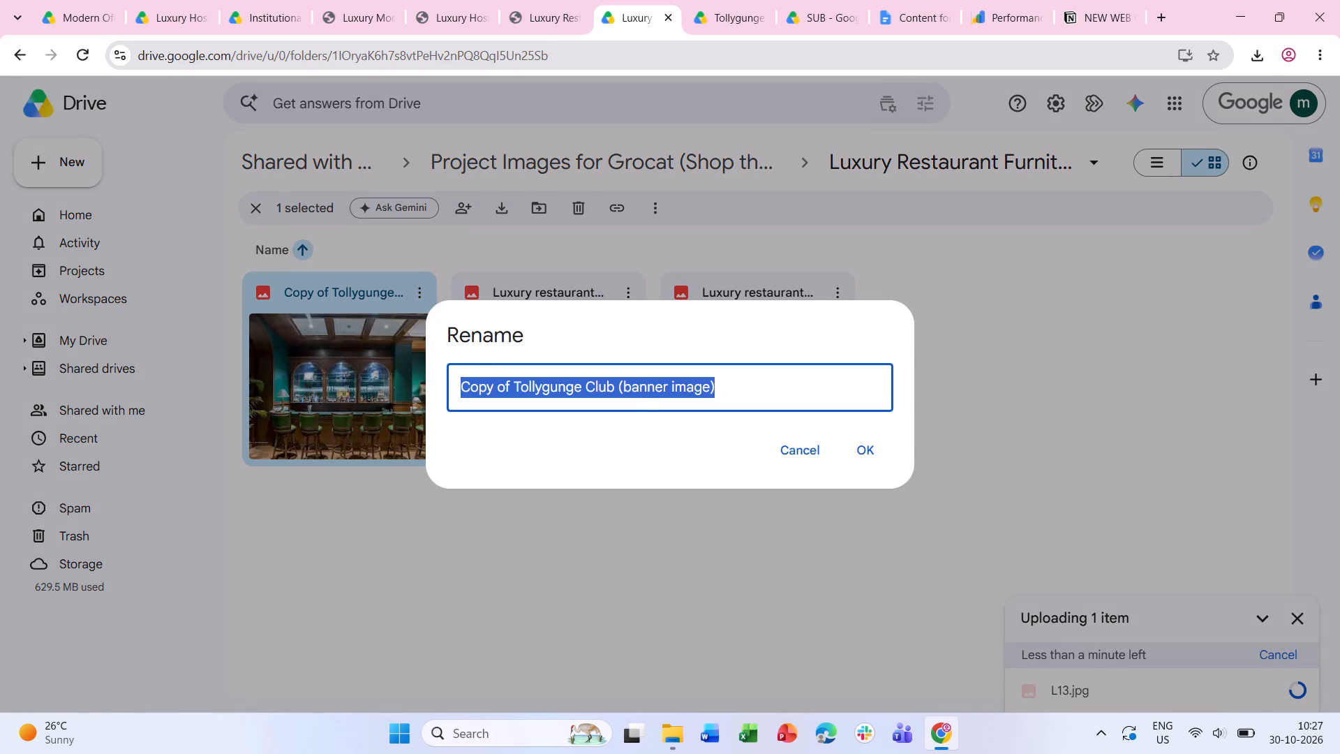
left_click(613, 386)
left_click(511, 383)
left_click_drag(512, 385, 449, 385)
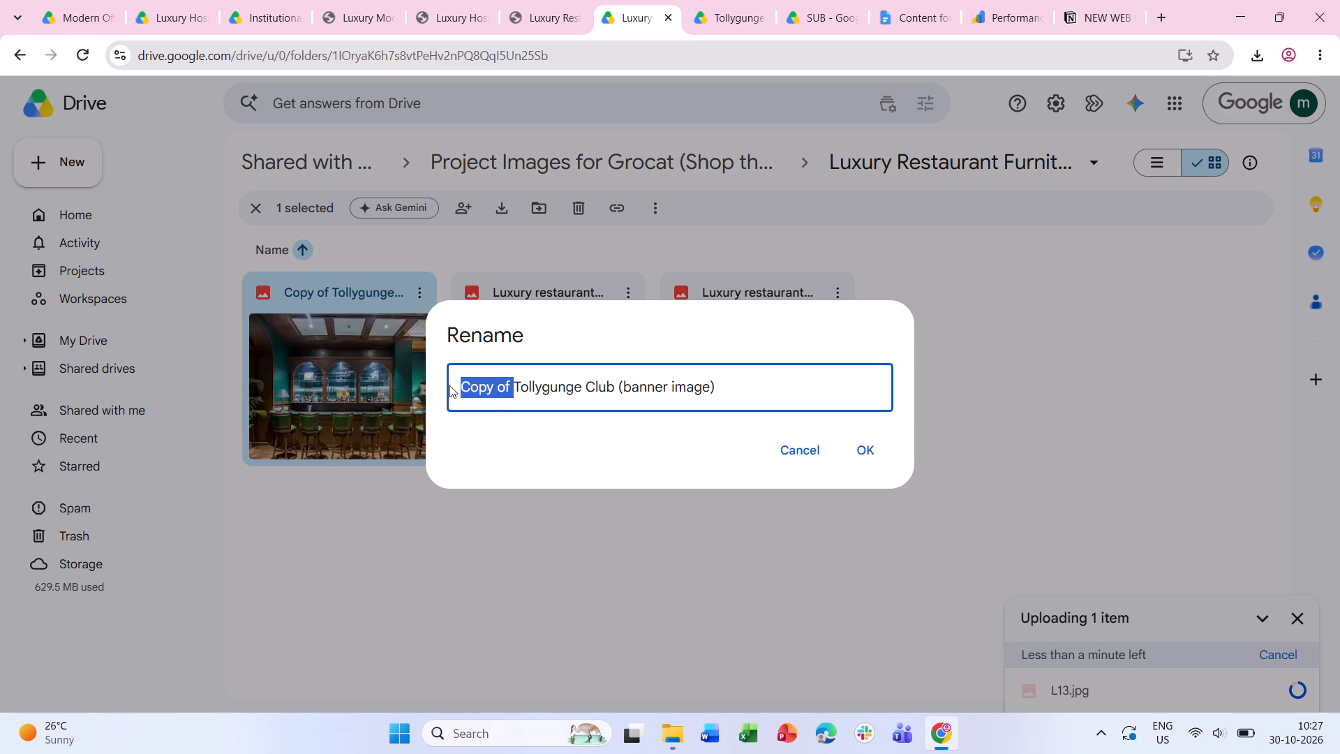
left_click_drag(449, 385, 448, 385)
key("BackSpace")
left_click_drag(677, 386, 567, 388)
key("ctrl+x")
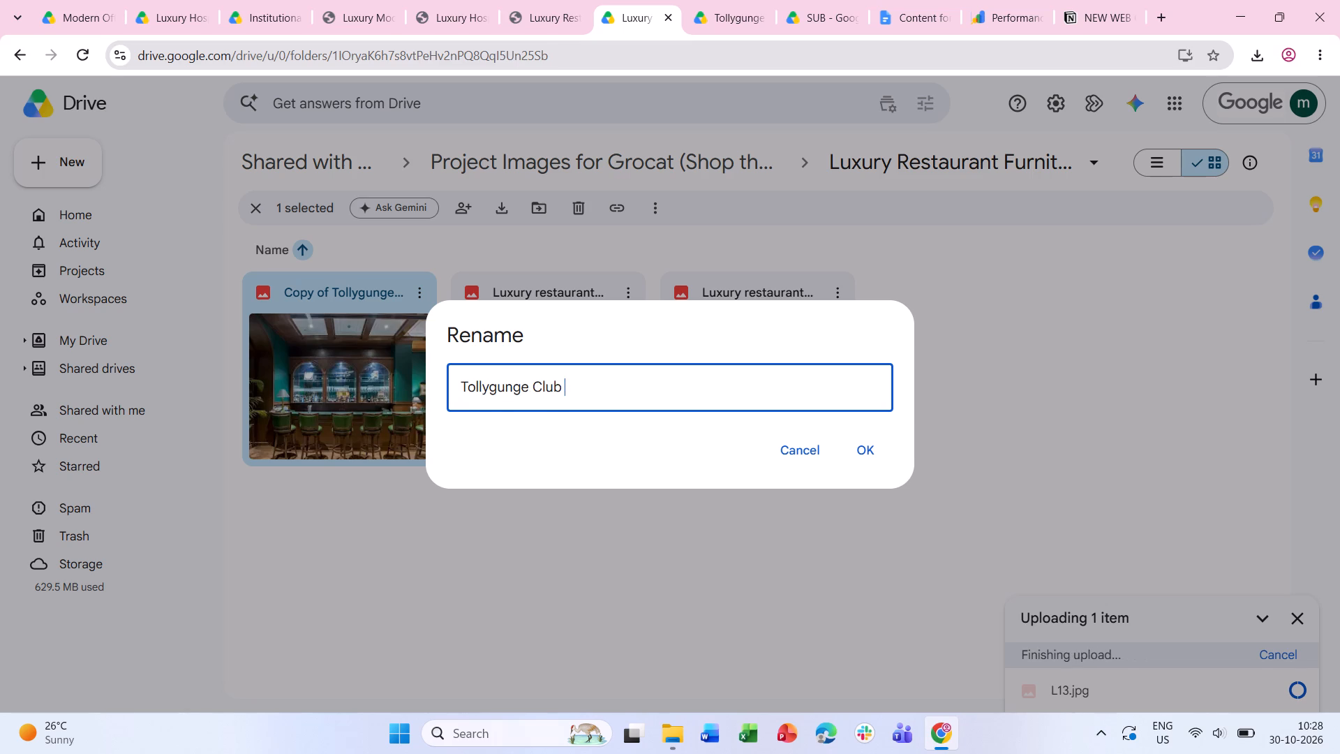
key("BackSpace")
left_click(462, 387)
key("ctrl+v")
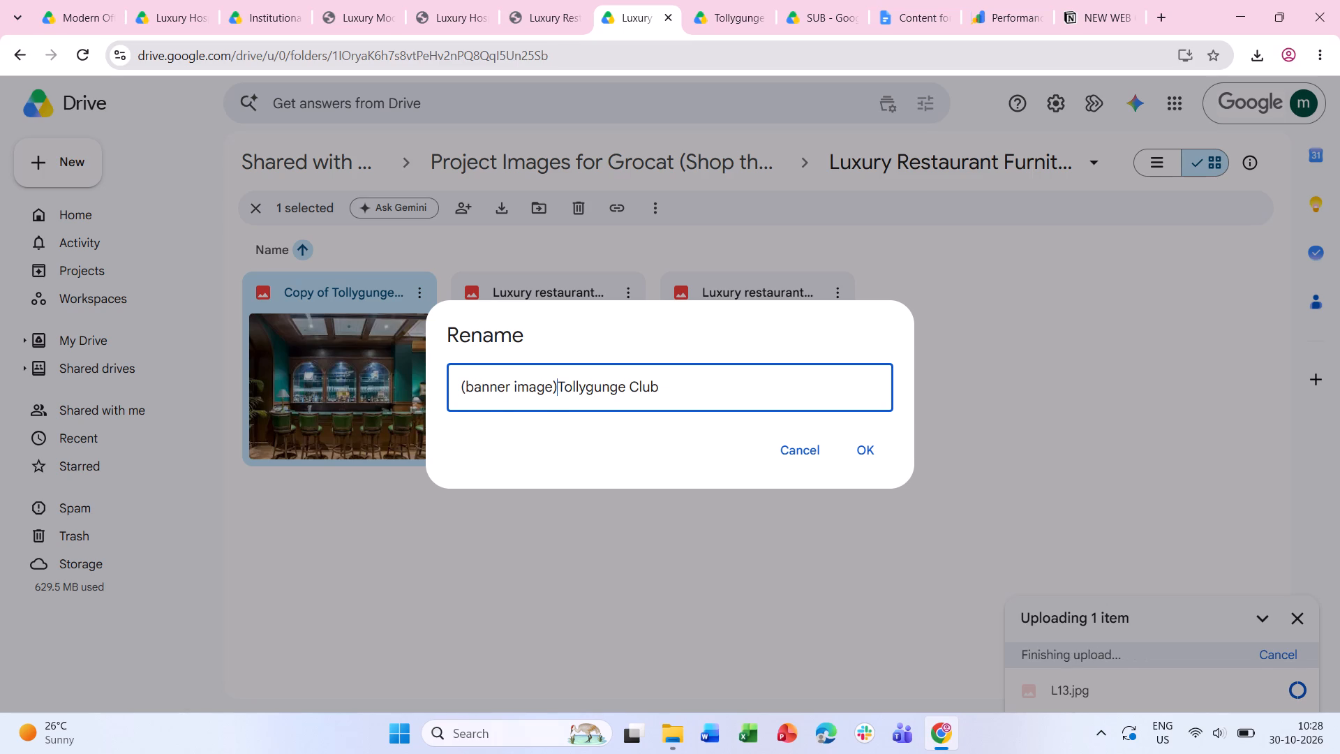
key("space")
key("Return")
left_click(842, 565)
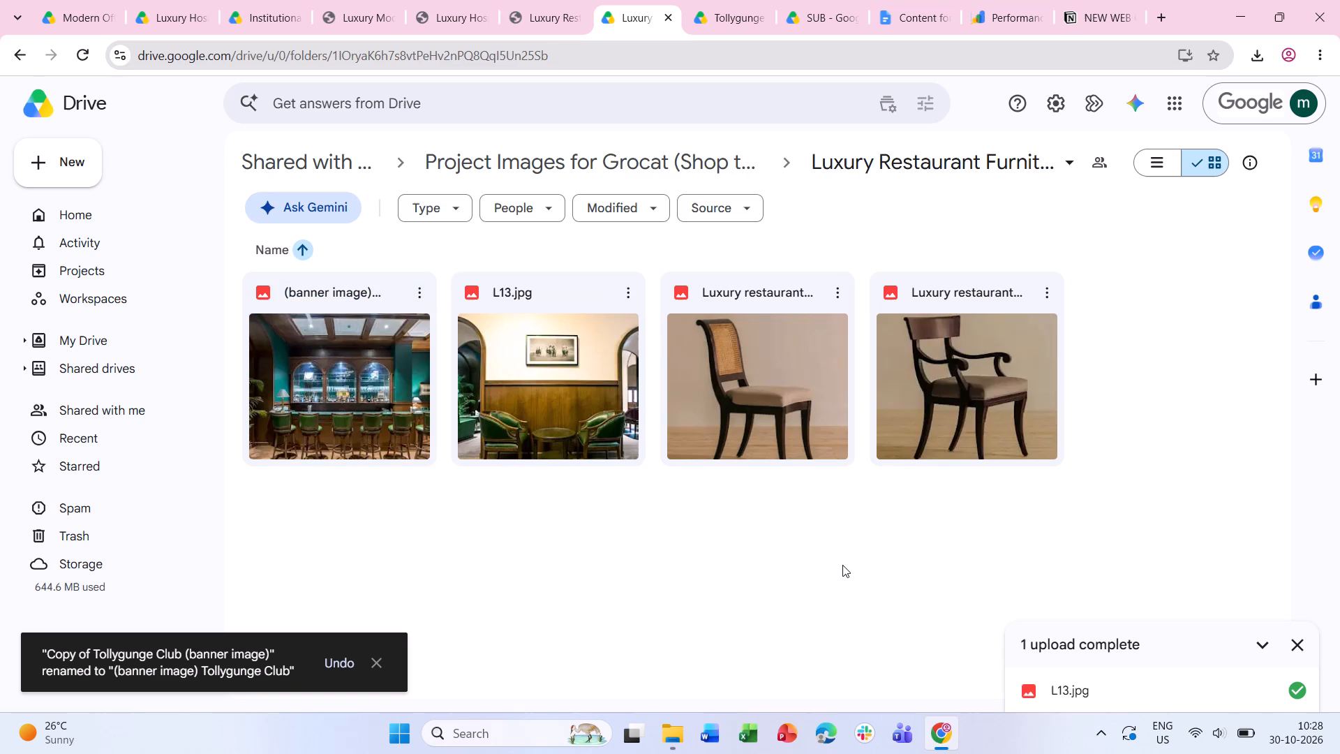
Rename L13.jpg as "Luxury restaurant dining furniture 3.jpg", reusing the name of the cane-back chair image.
right_click(774, 294)
left_click(835, 385)
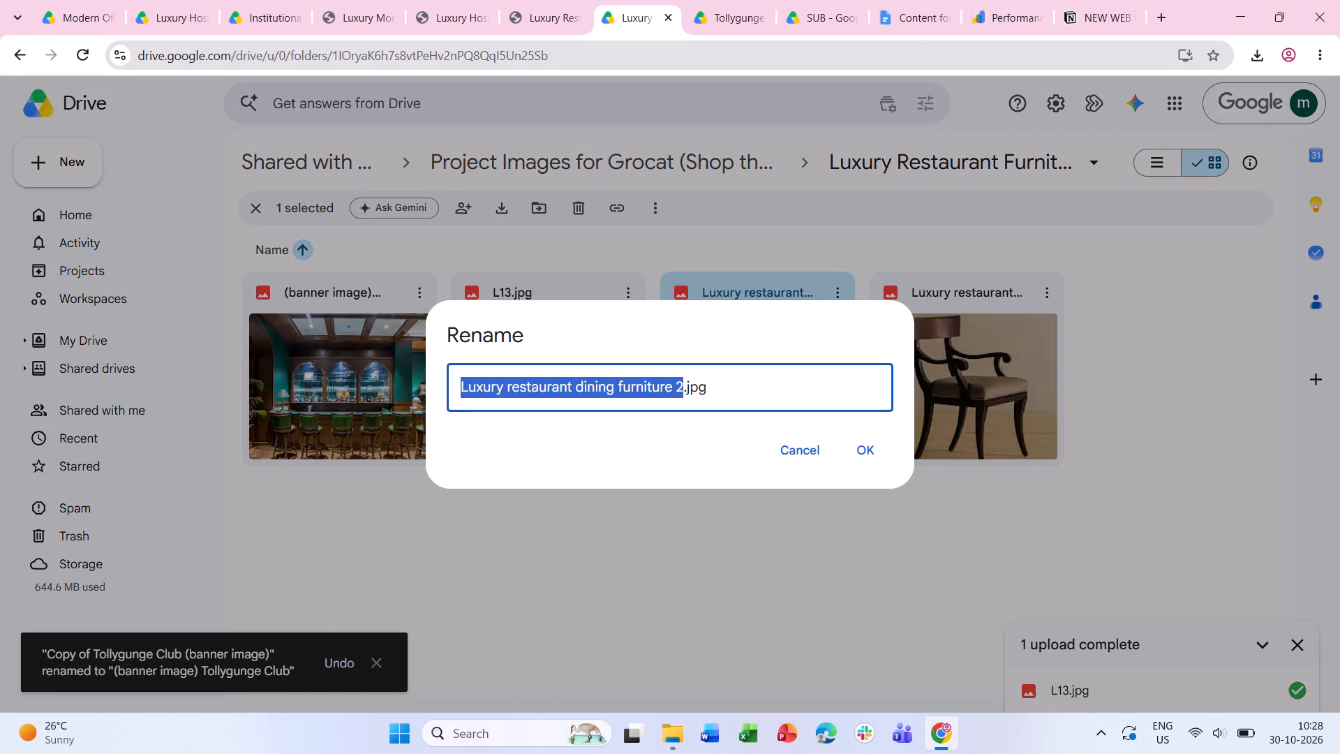
key("ctrl+c")
left_click(745, 538)
right_click(553, 302)
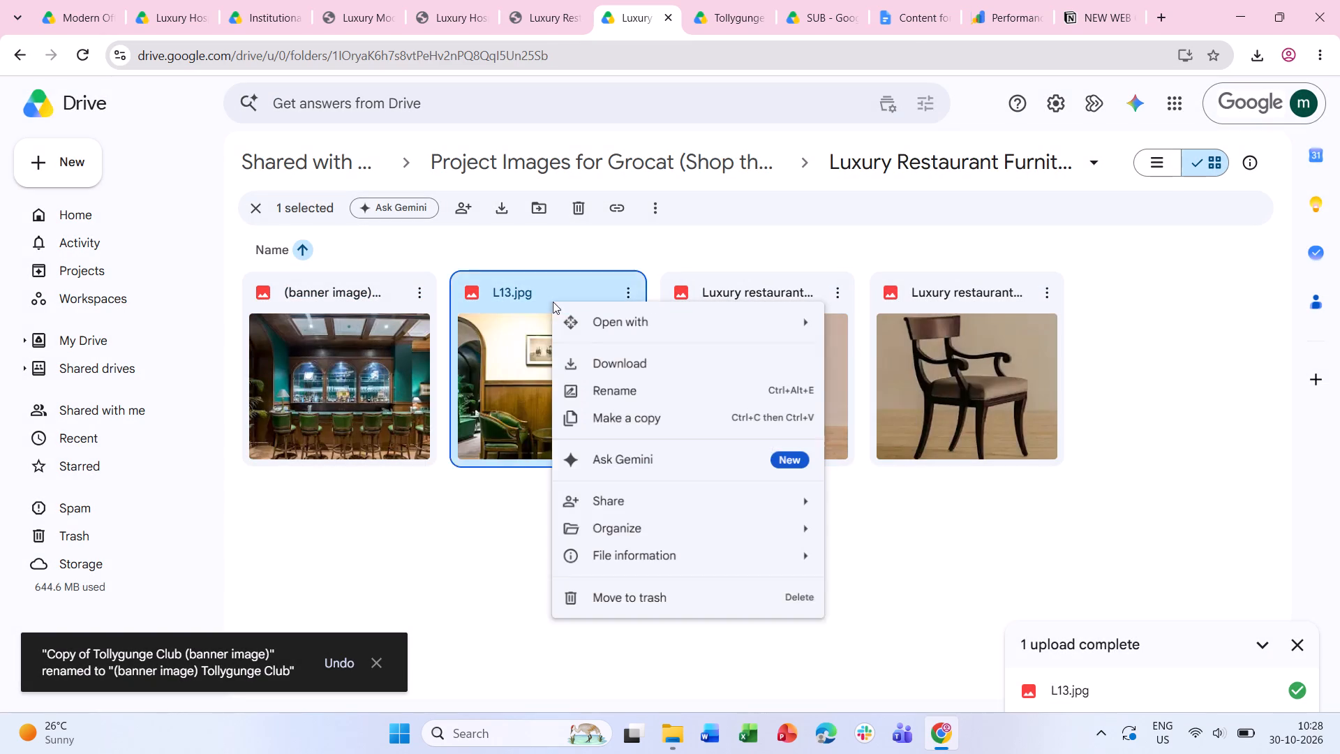
left_click(627, 387)
key("ctrl+v")
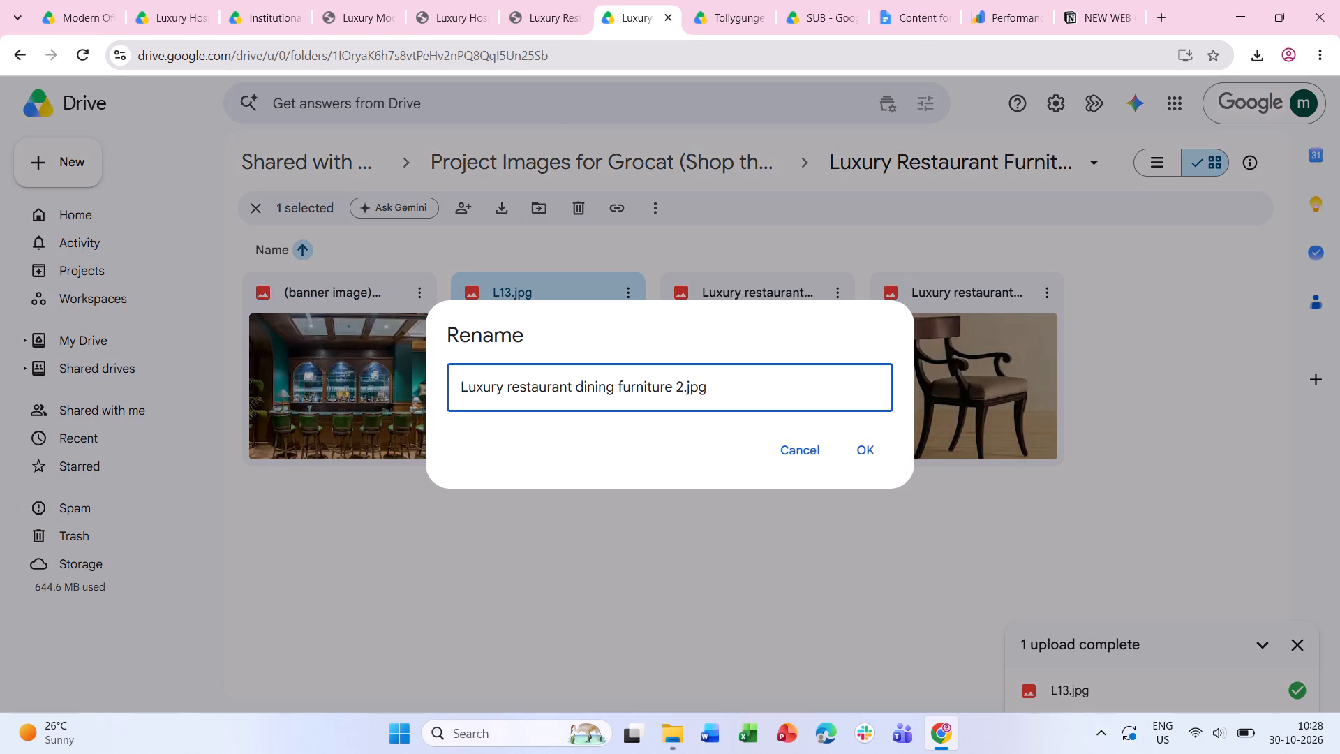
key("BackSpace")
key("3")
key("Return")
left_click(779, 536)
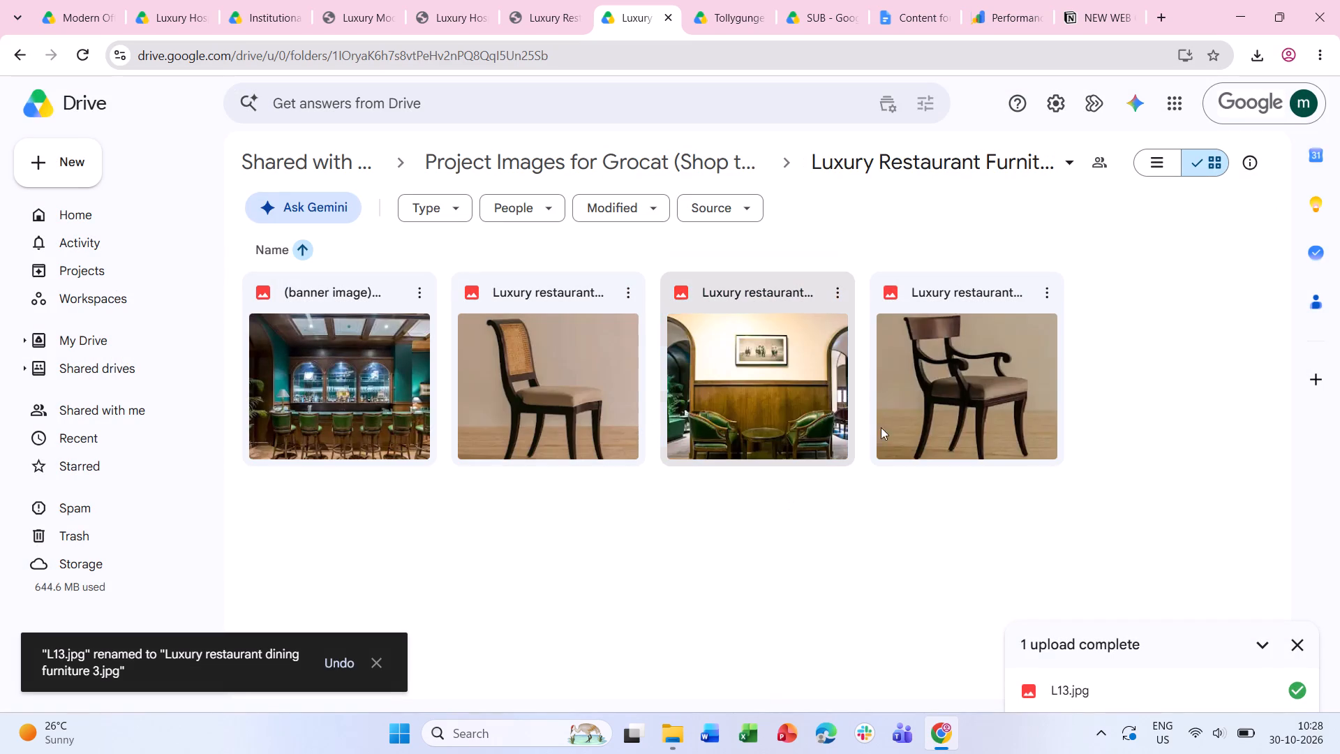
Rename the armchair image as "Luxury restaurant dining furniture 1.png" and dismiss the upload notice.
left_click(948, 297)
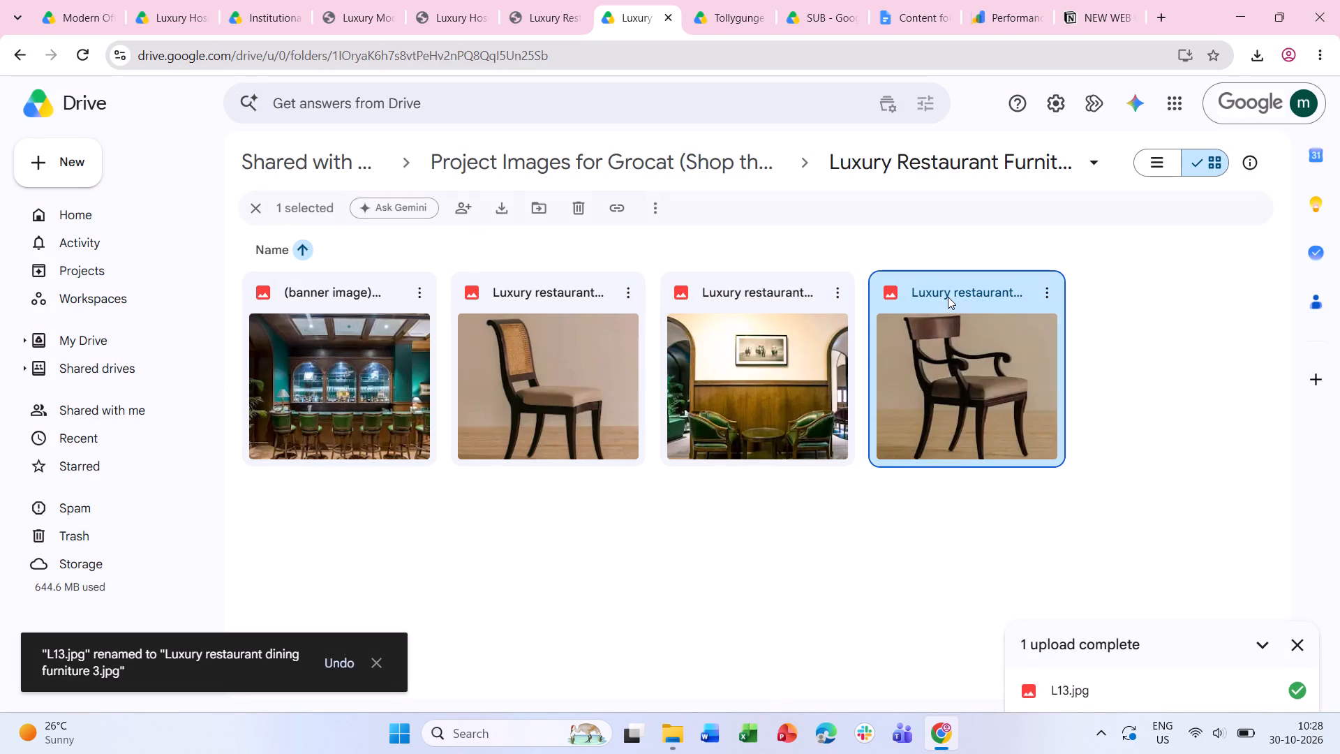
right_click(948, 297)
left_click(1013, 379)
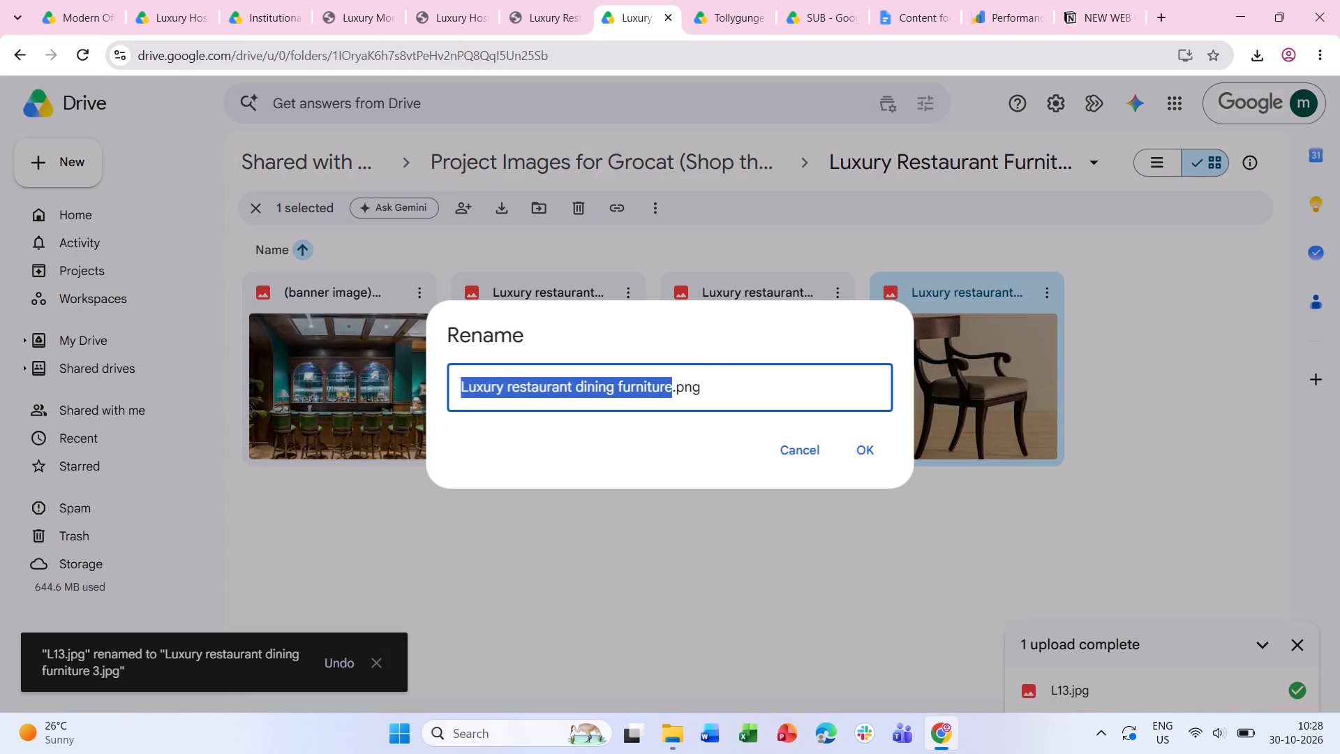
left_click(669, 388)
key("space")
type("1")
key("Return")
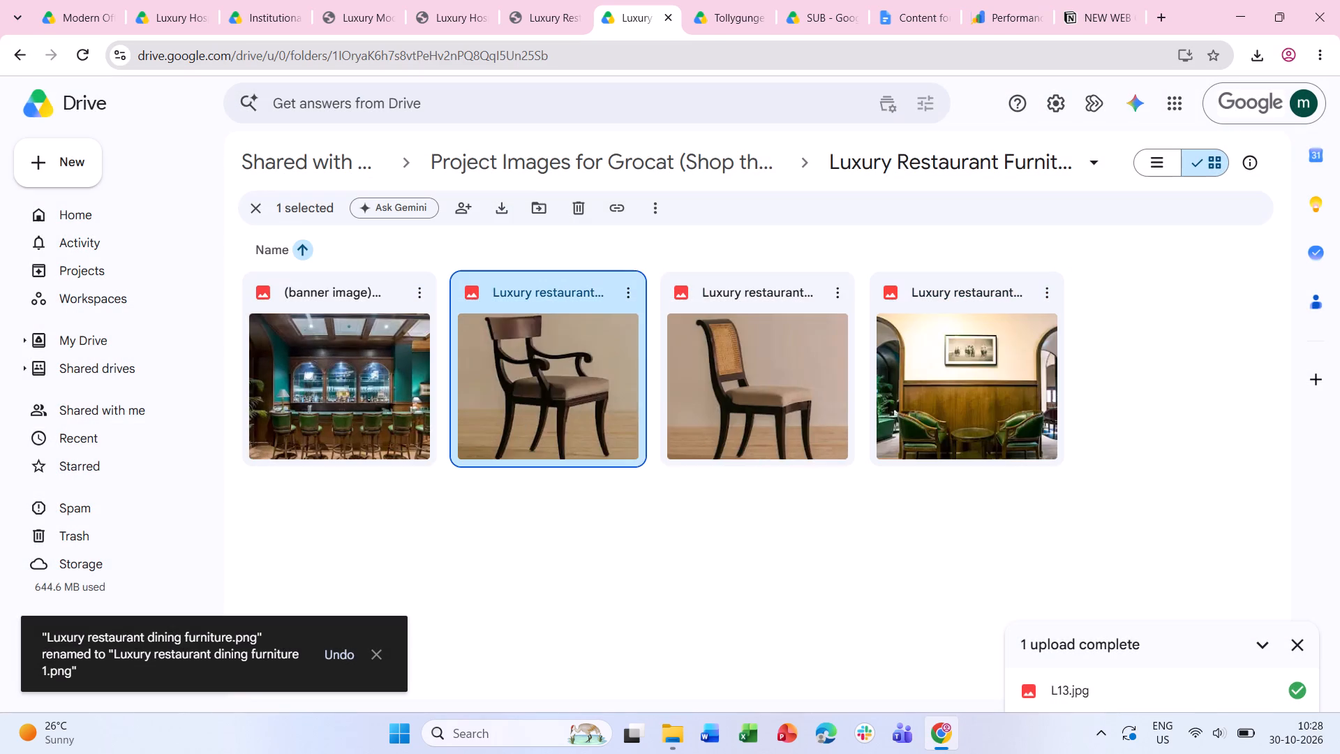
left_click(798, 491)
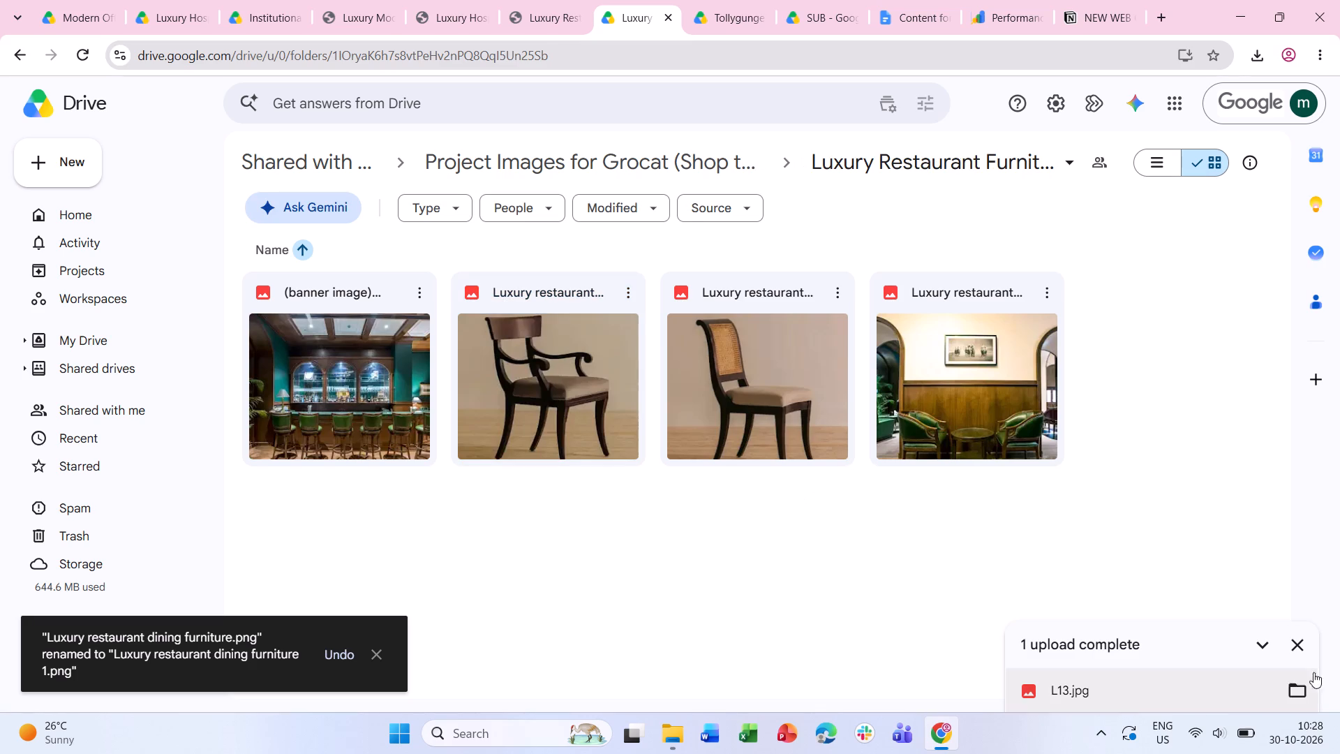
left_click(1303, 655)
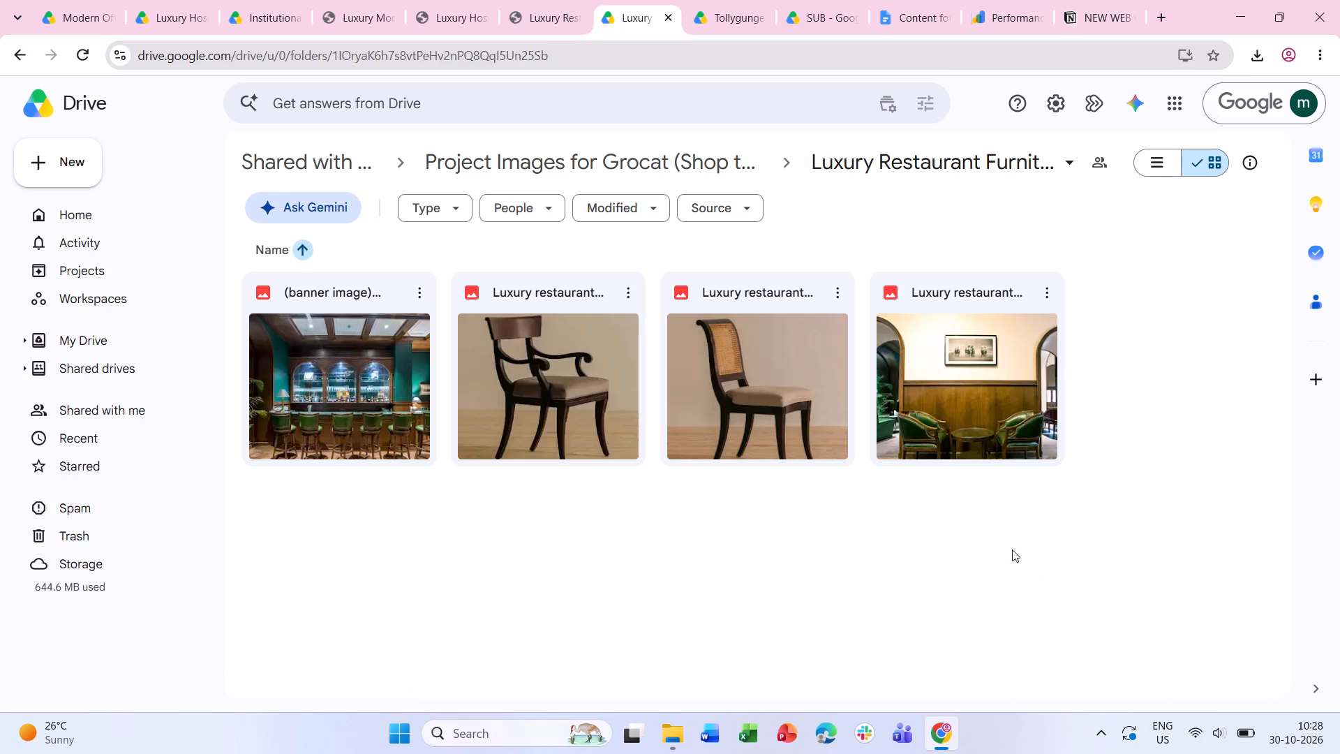
Preview Luxury restaurant dining furniture 3.jpg and return to the folder.
double_click(954, 444)
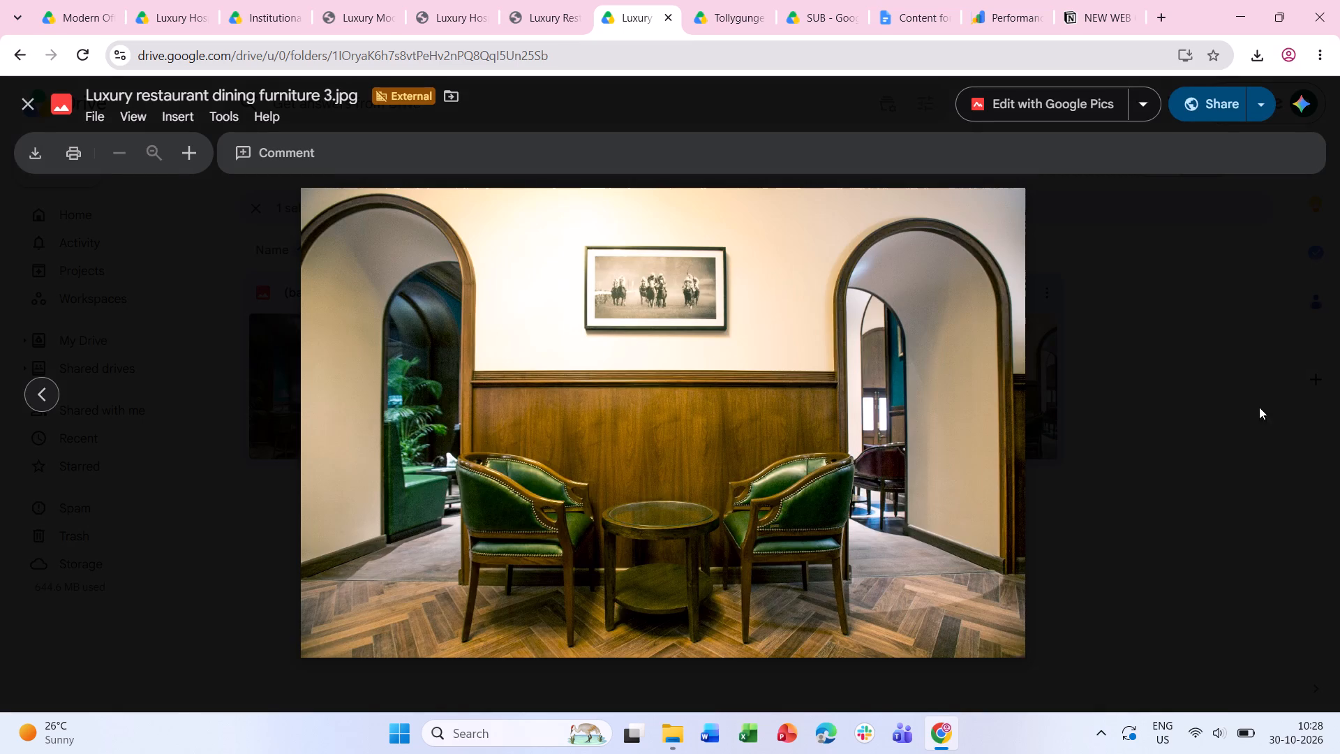
left_click(17, 102)
Look through the remaining Tollygunge Club photos and open the Studio Ruh folder under 10. Projects.
left_click(705, 0)
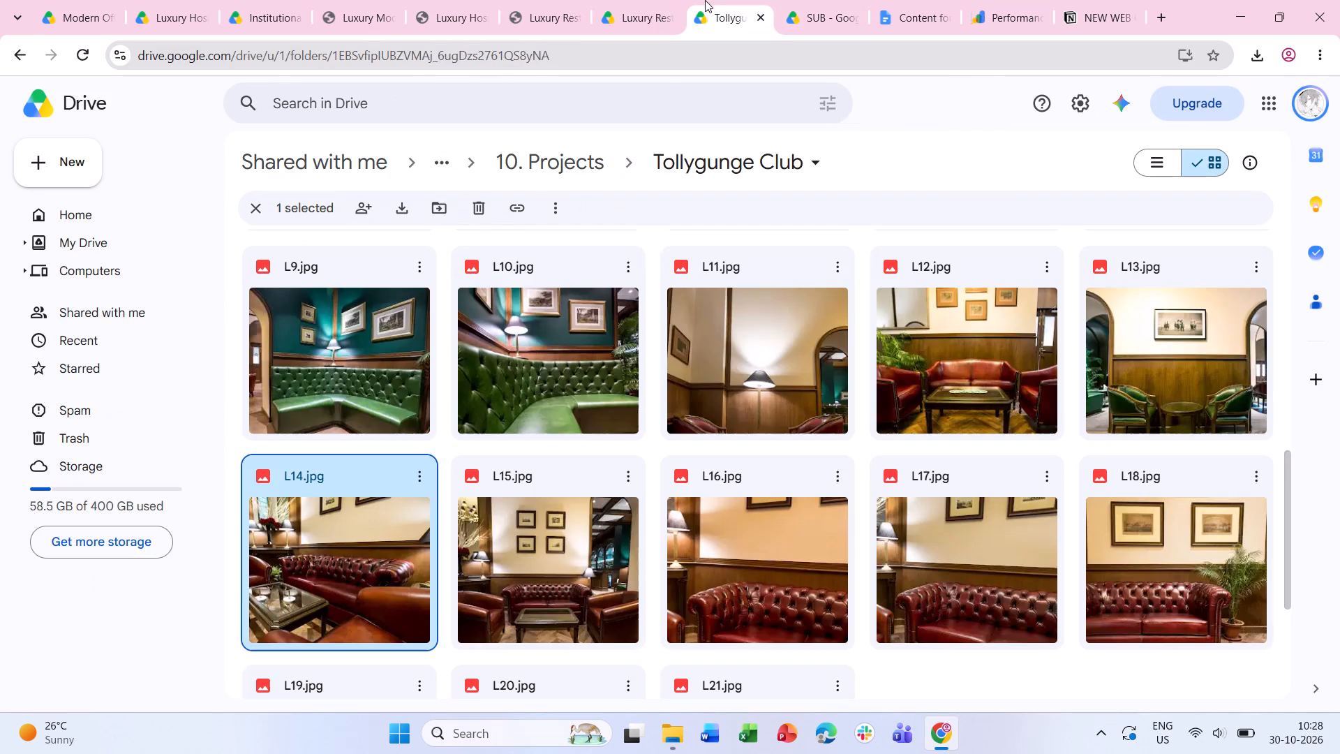
scroll(1063, 387, "down", 4)
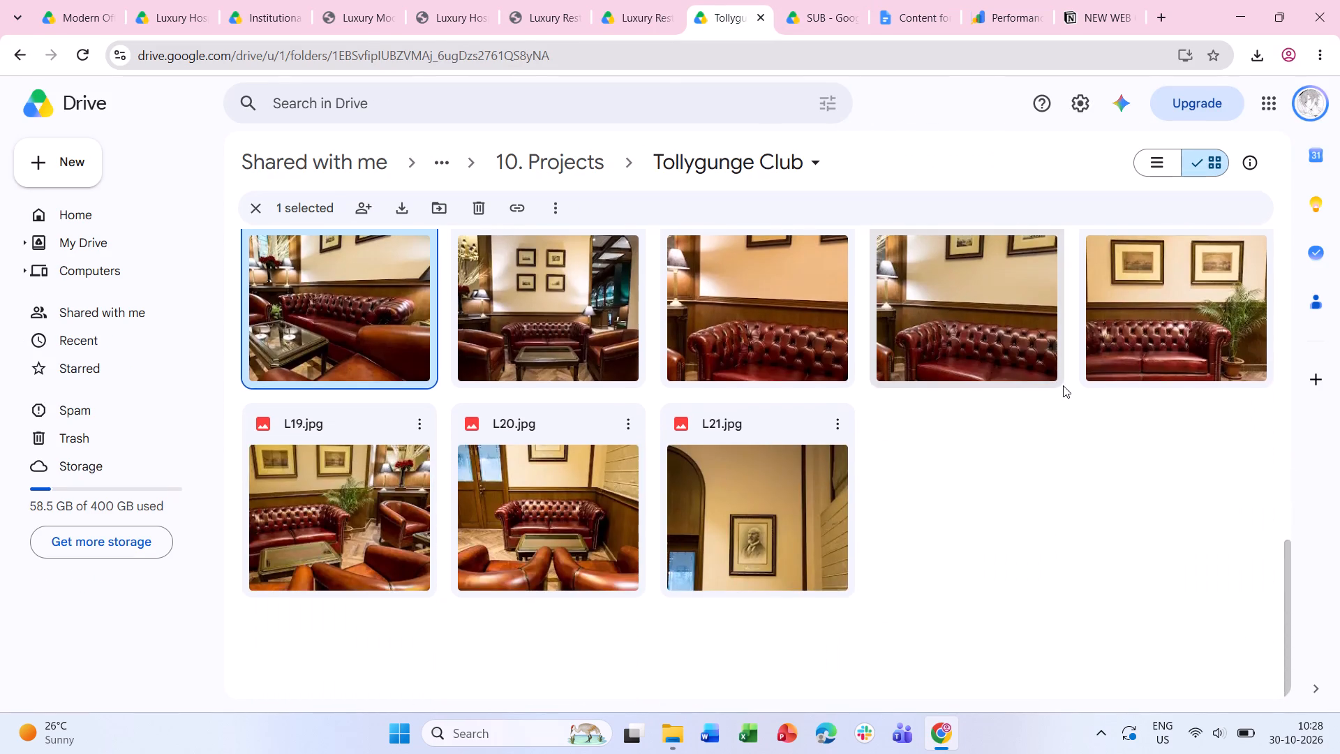
scroll(1063, 385, "up", 8)
left_click(556, 163)
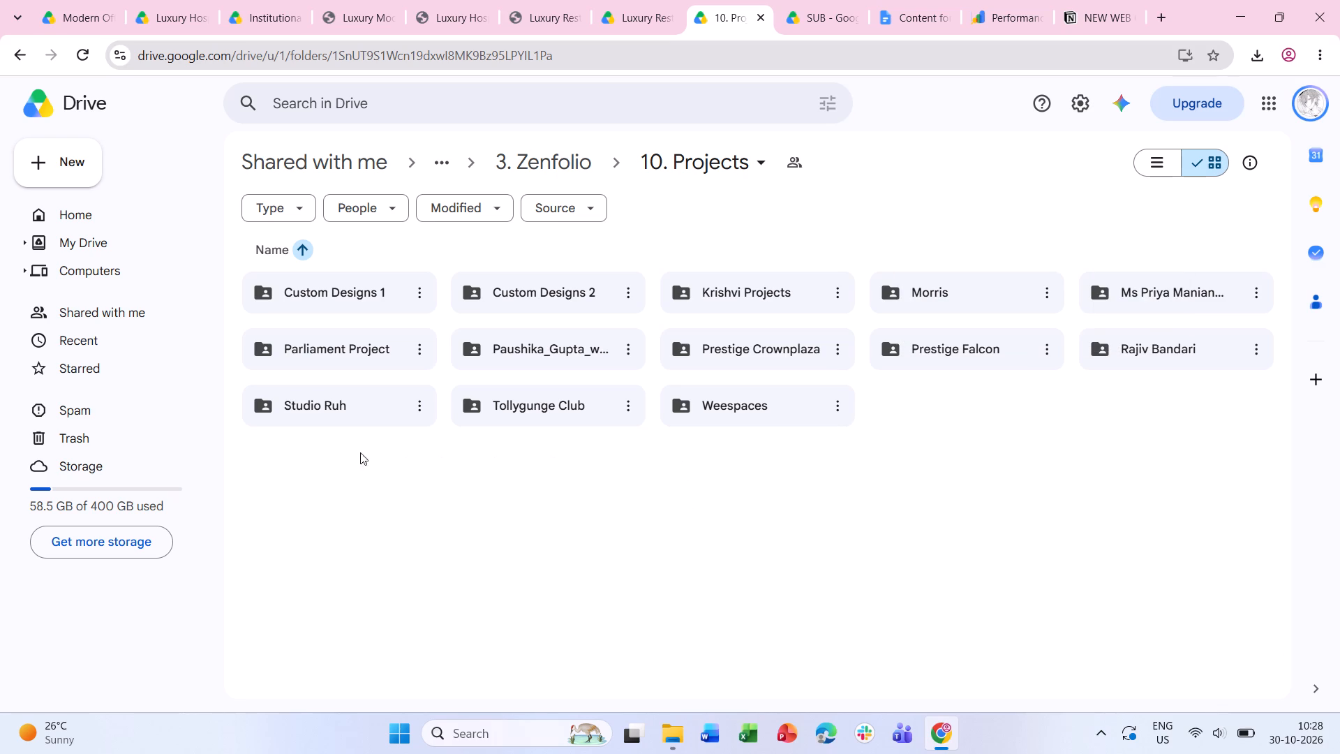
double_click(343, 415)
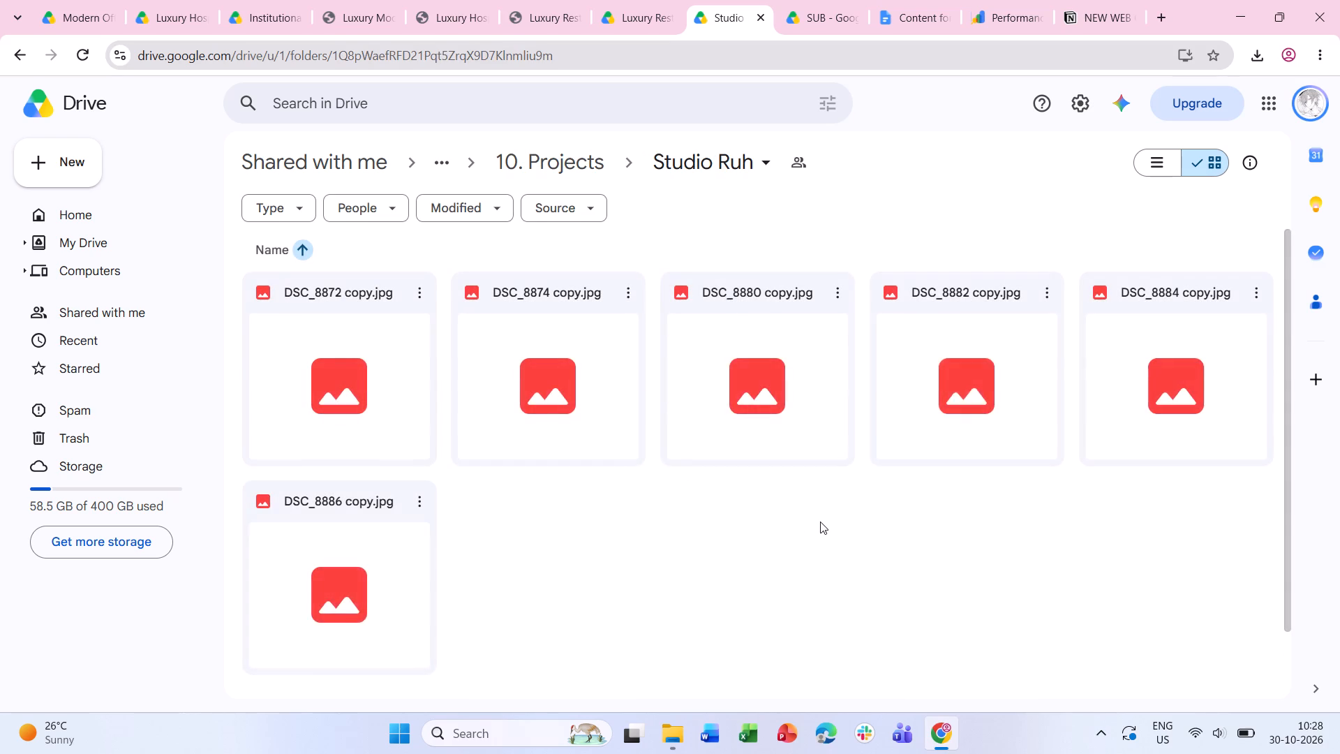
Browse the photos in the Custom Designs 1, Custom Designs 2 and Krishvi Projects folders under 10. Projects.
left_click(14, 59)
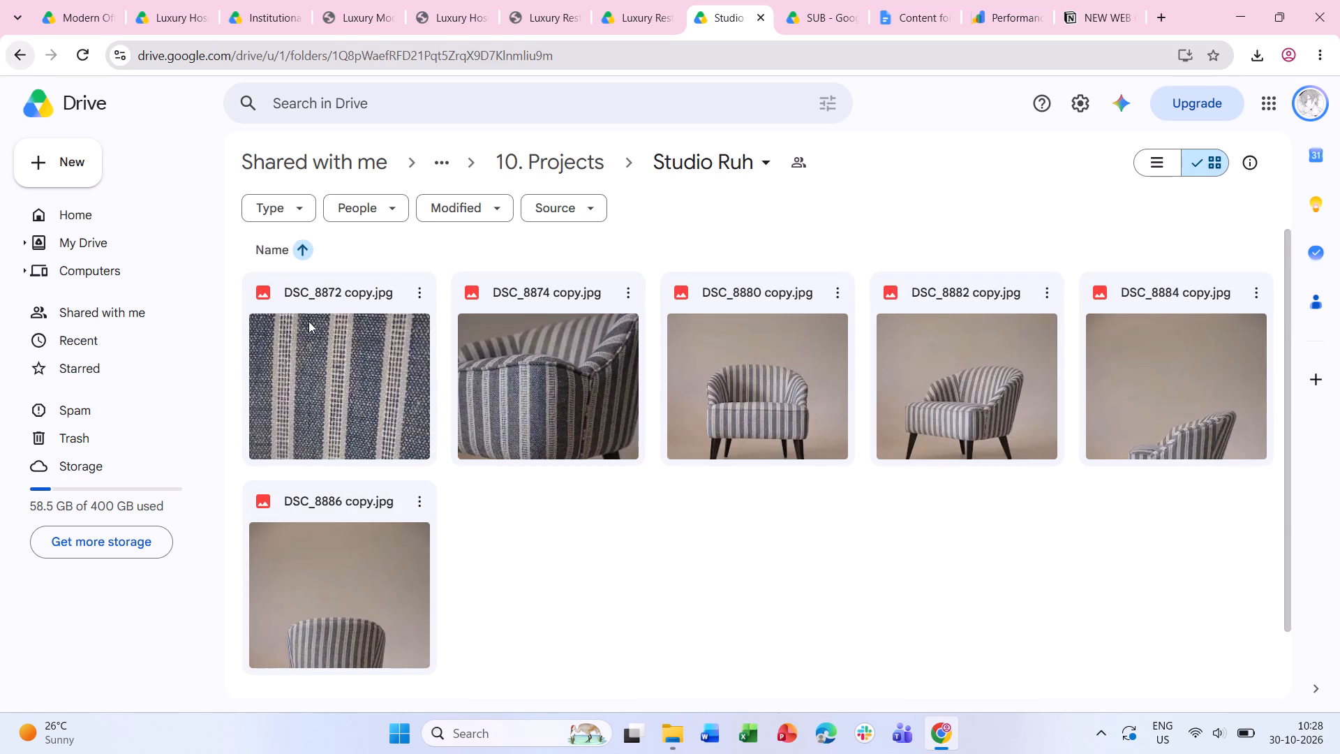
double_click(331, 302)
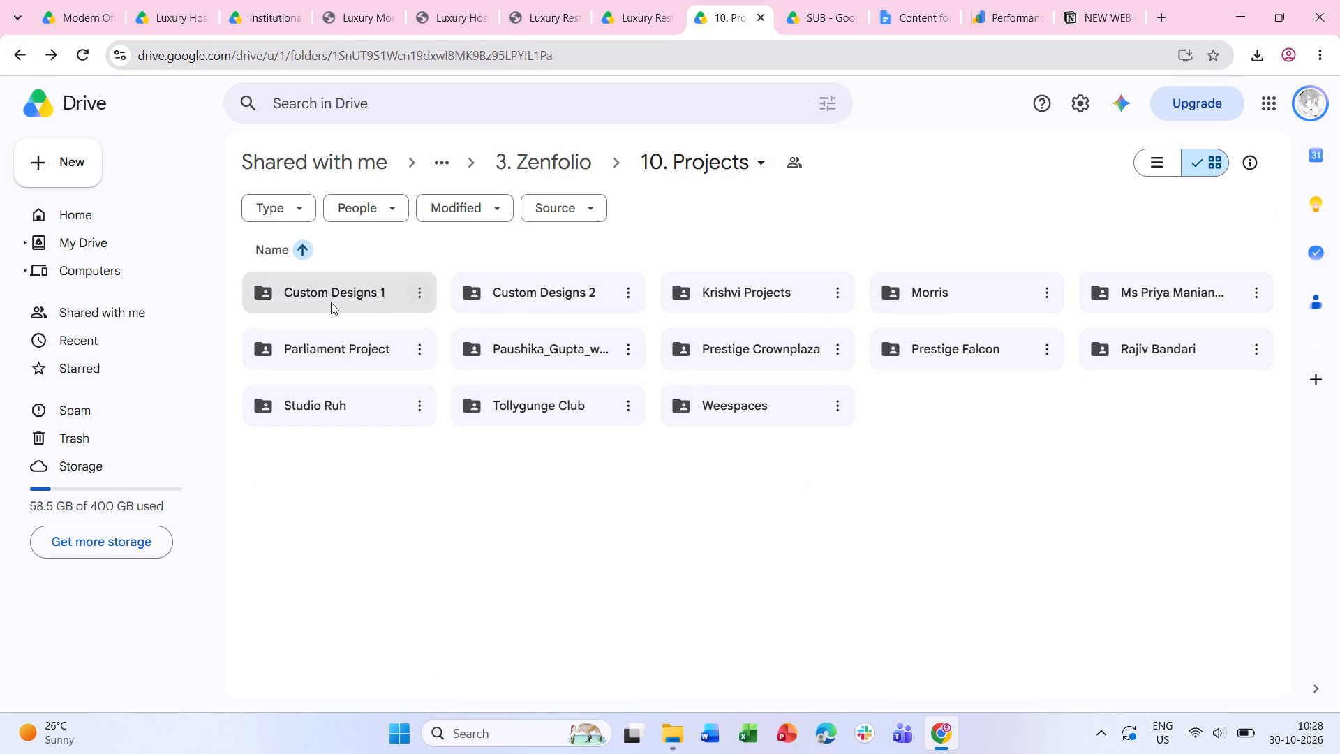
left_click(15, 59)
double_click(553, 286)
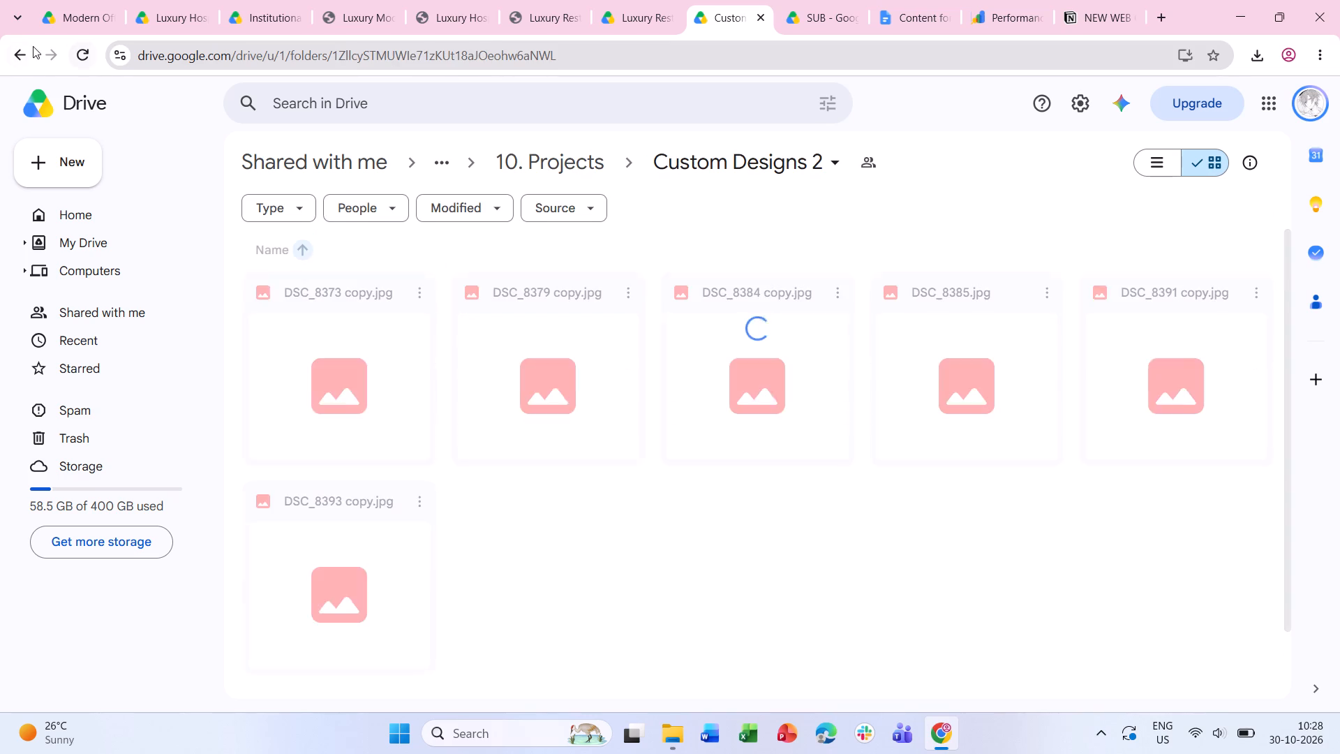
left_click(22, 60)
double_click(729, 288)
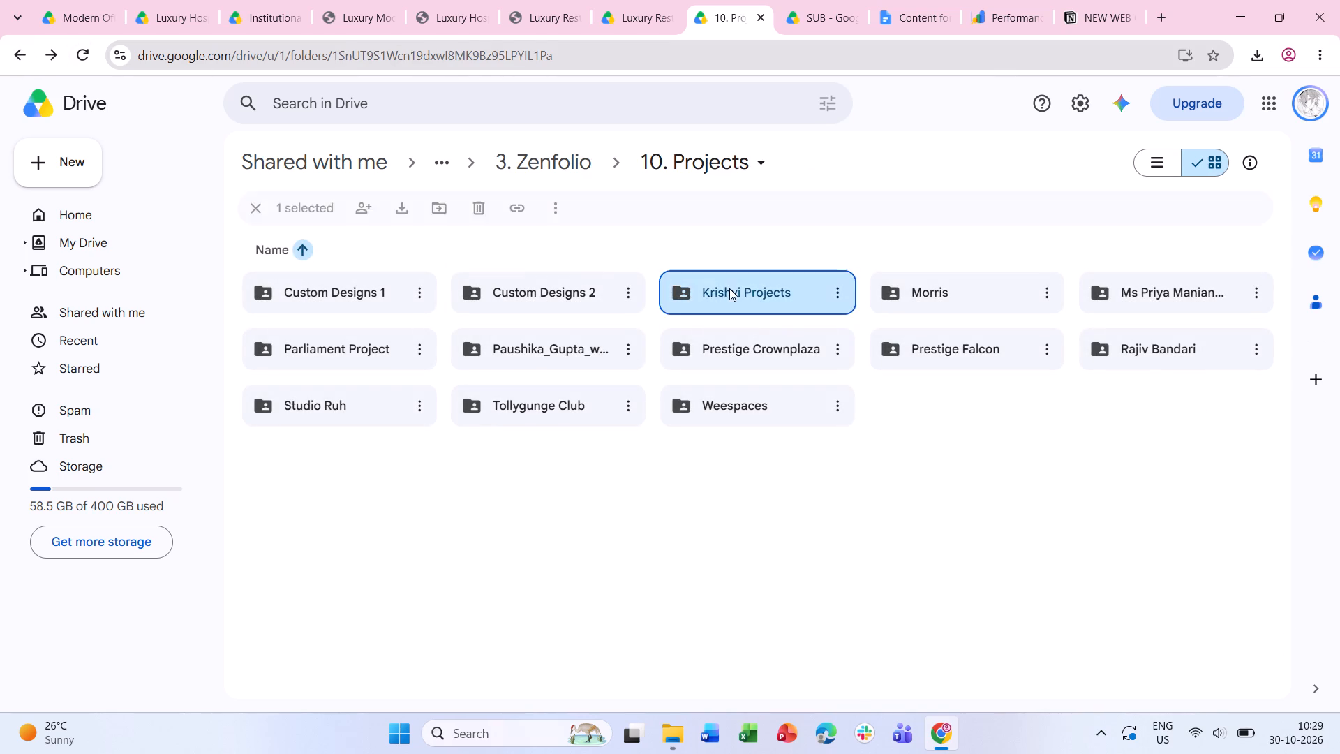
left_click(21, 54)
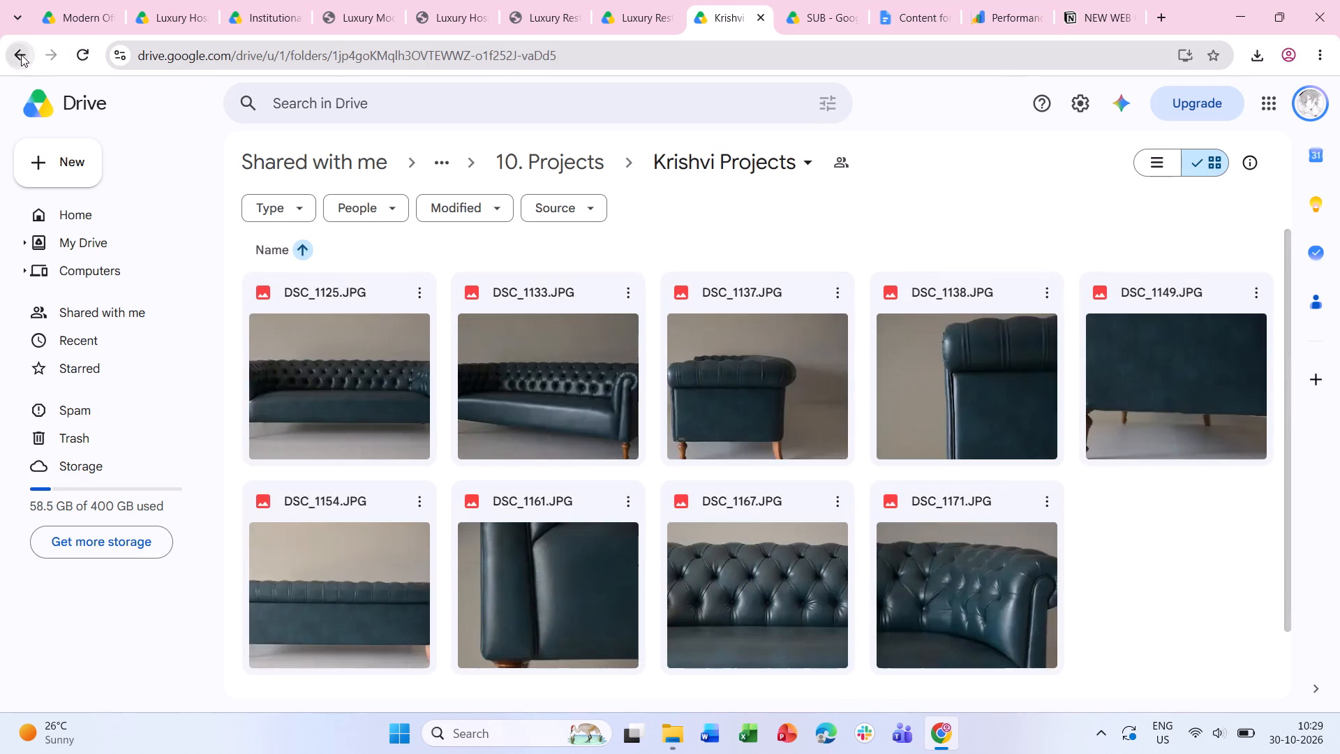
Look through the entire Morris project folder for suitable furniture photos and return to 10. Projects.
double_click(968, 304)
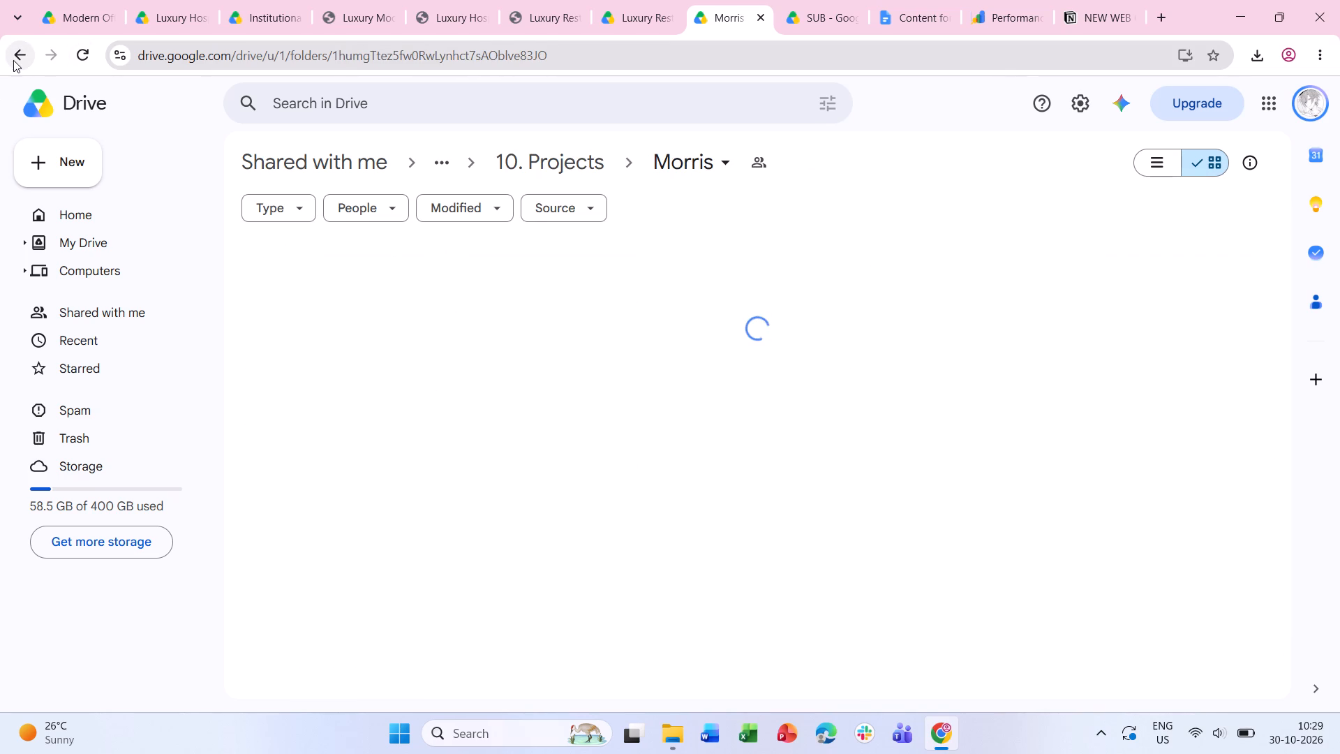
scroll(812, 382, "down", 4)
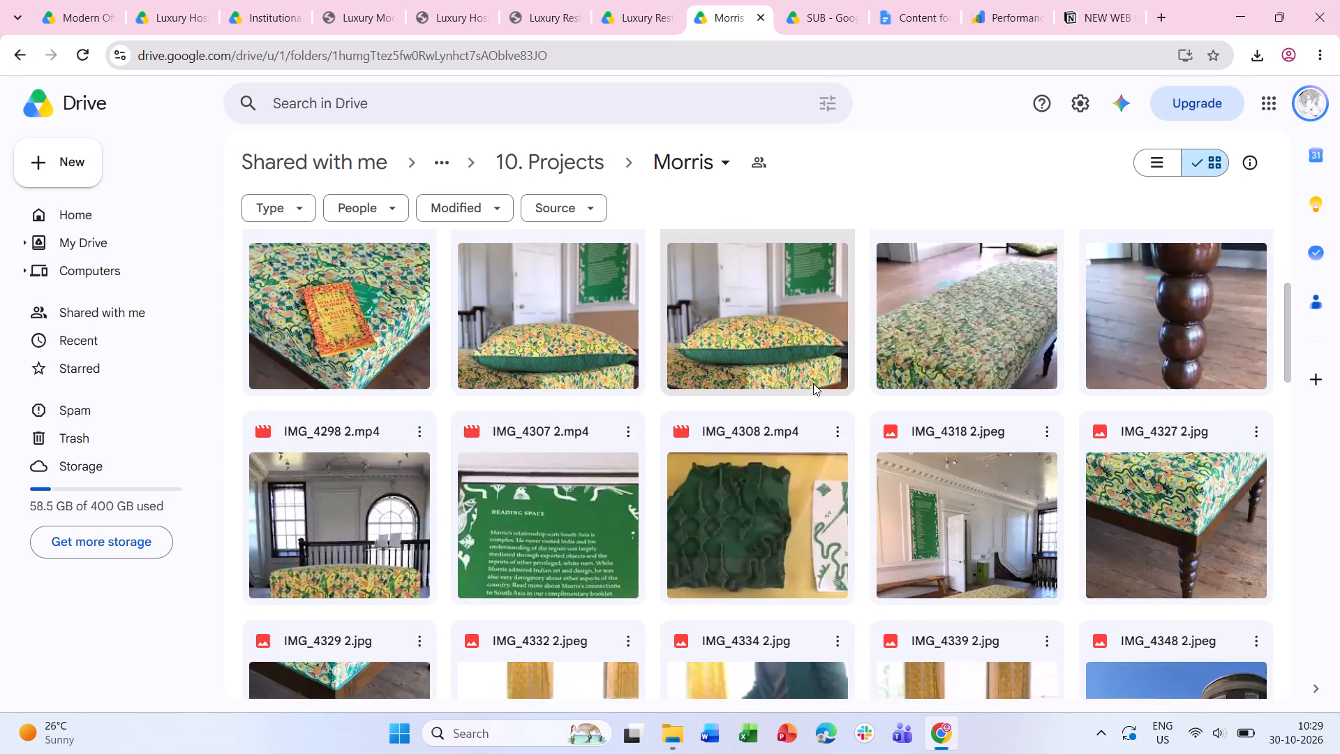
scroll(813, 383, "down", 15)
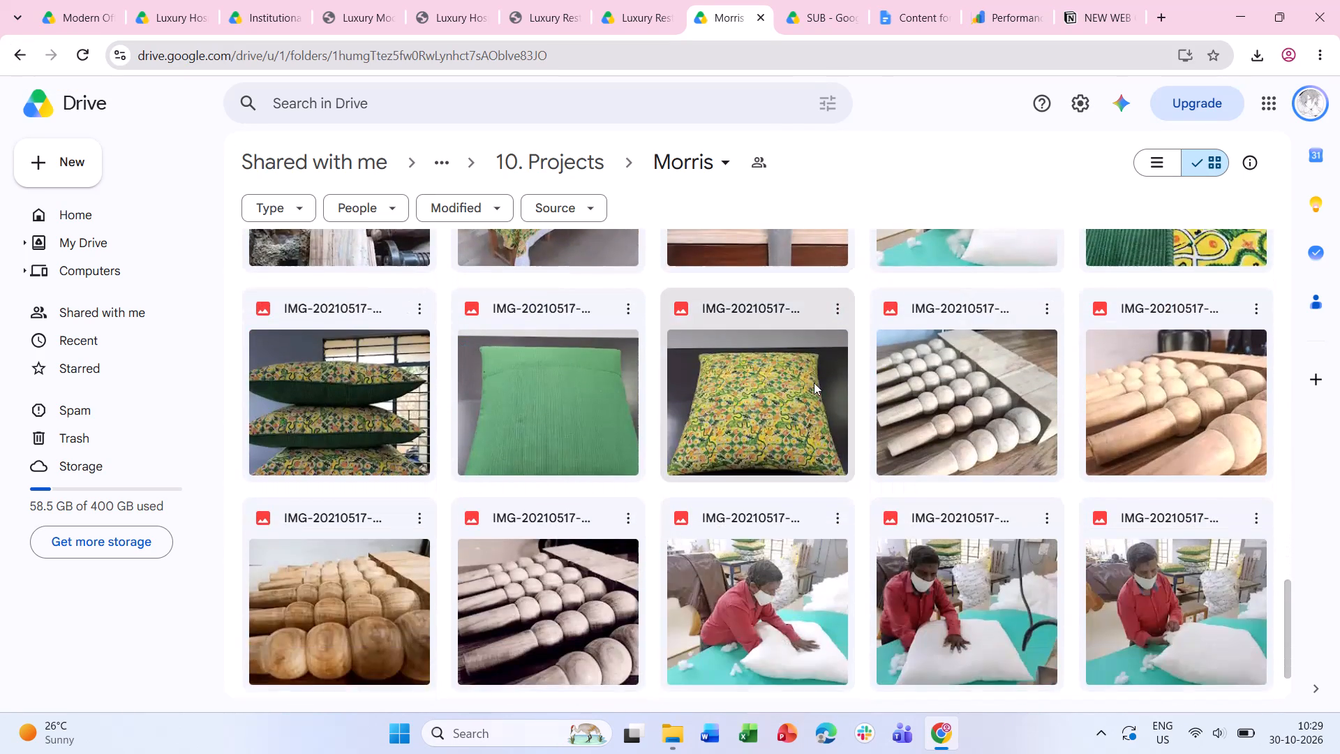
scroll(814, 383, "down", 12)
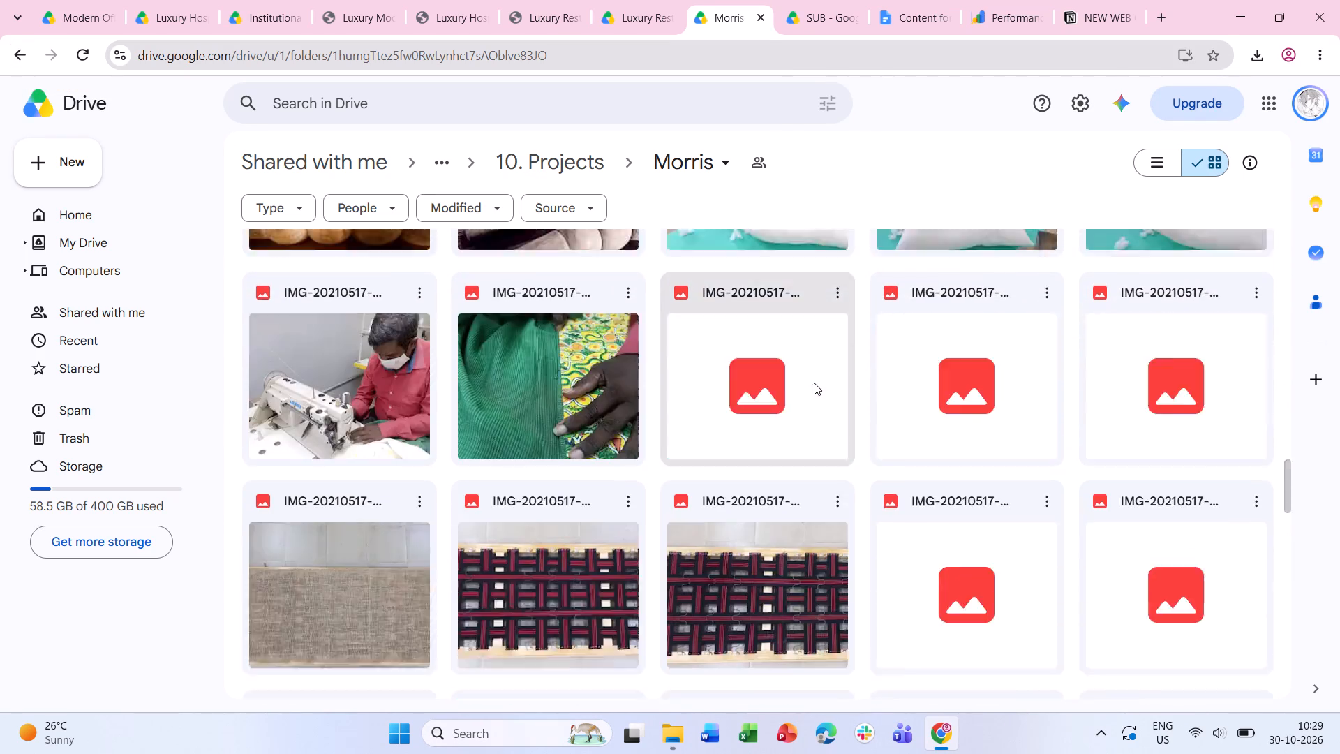
scroll(814, 383, "down", 13)
scroll(814, 383, "down", 8)
scroll(815, 383, "up", 2)
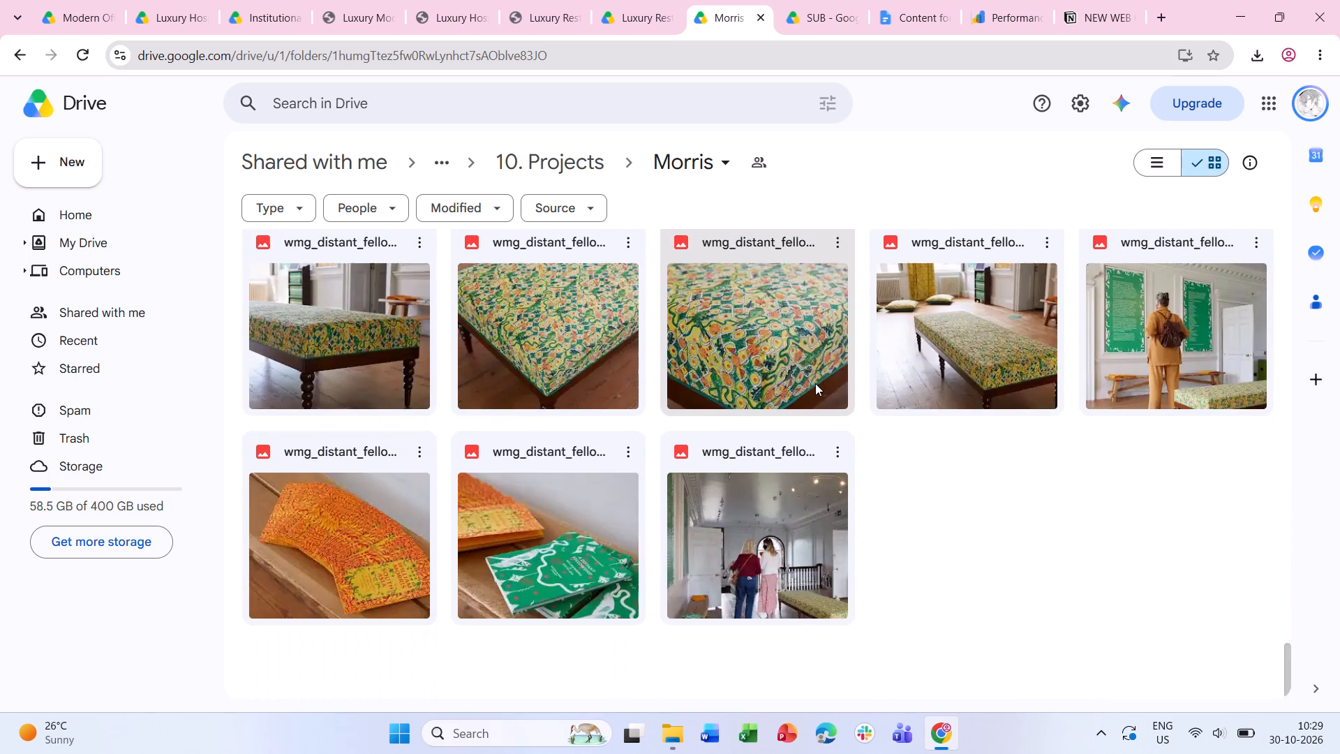
scroll(815, 383, "up", 2)
scroll(815, 383, "down", 7)
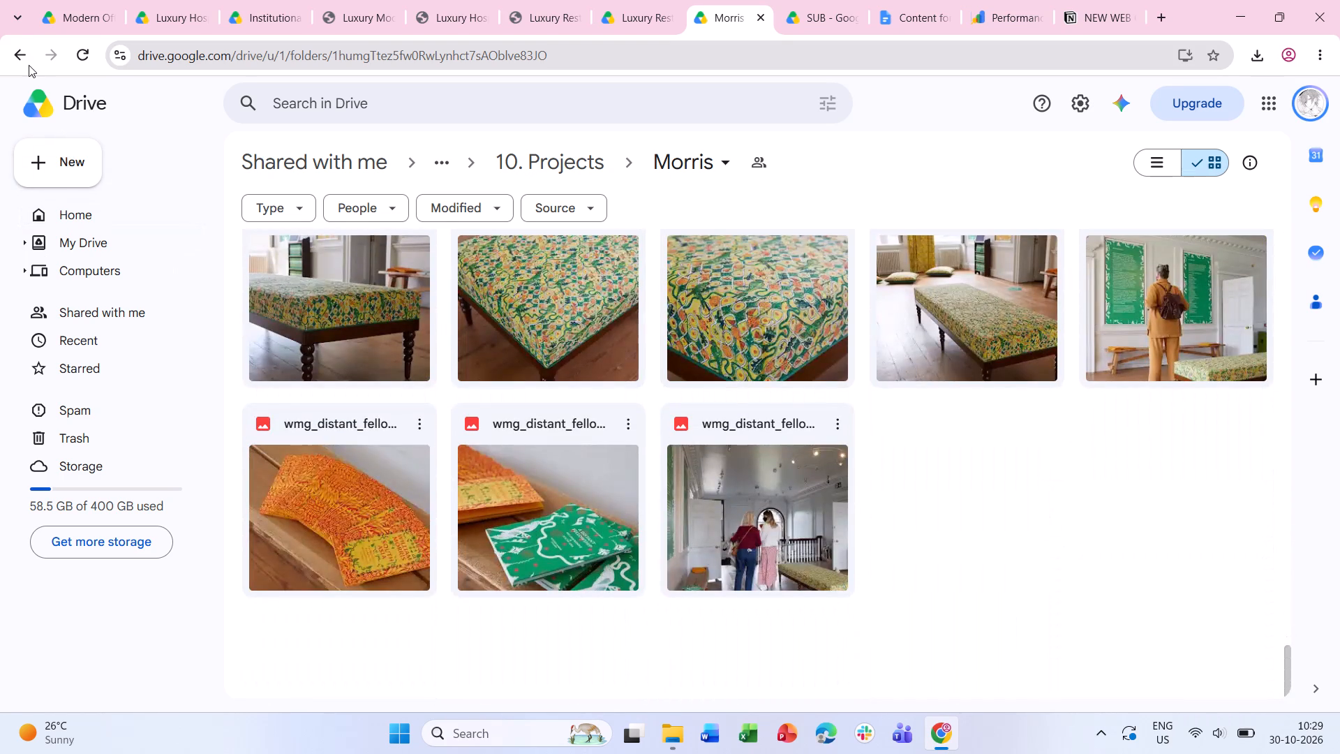
left_click(29, 64)
Check the photos in the Parliament Project folder and the client folders listed just before and after it.
double_click(1119, 302)
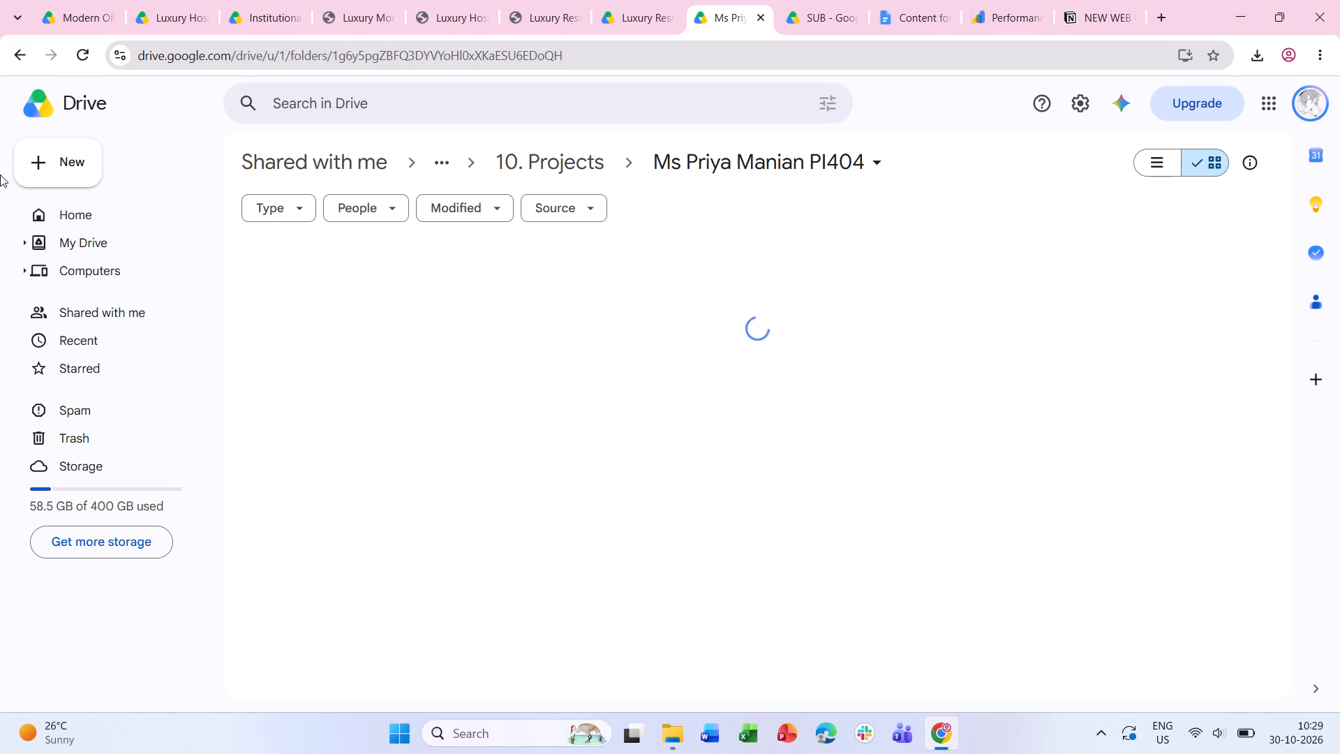
left_click(21, 58)
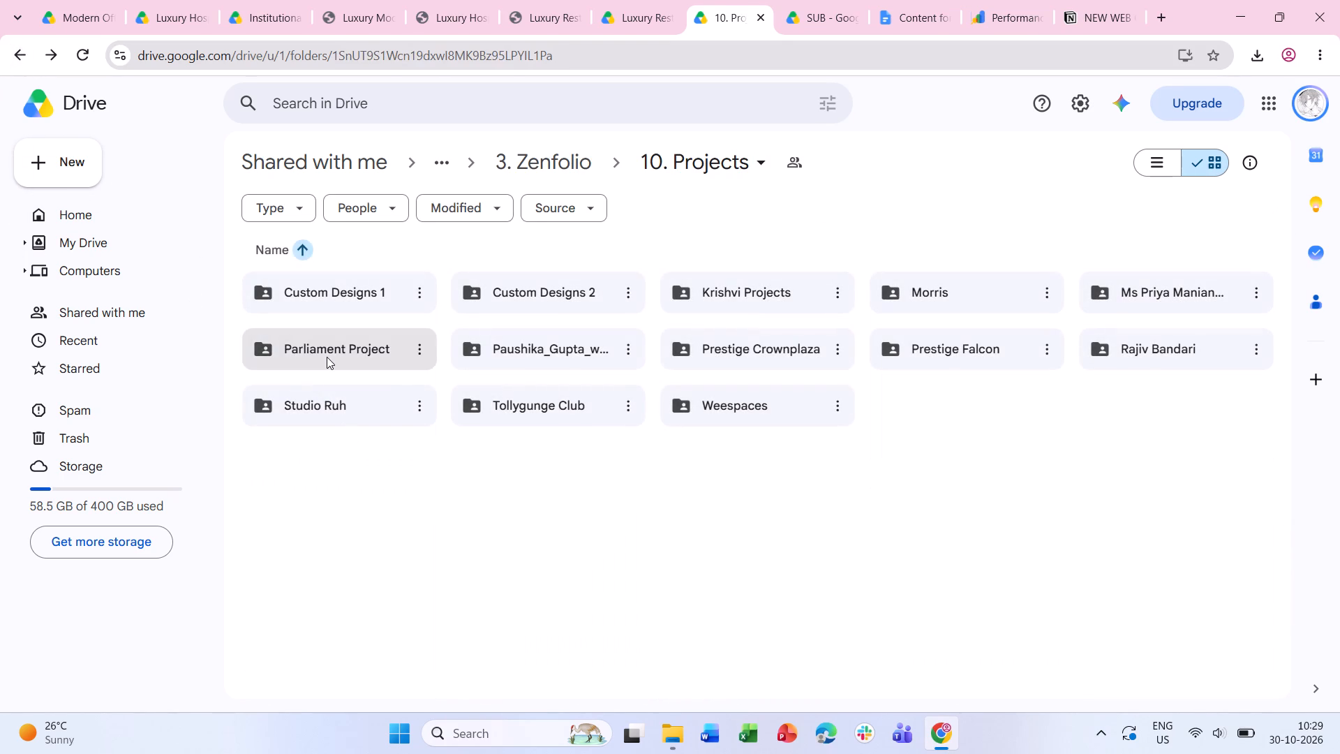
double_click(327, 357)
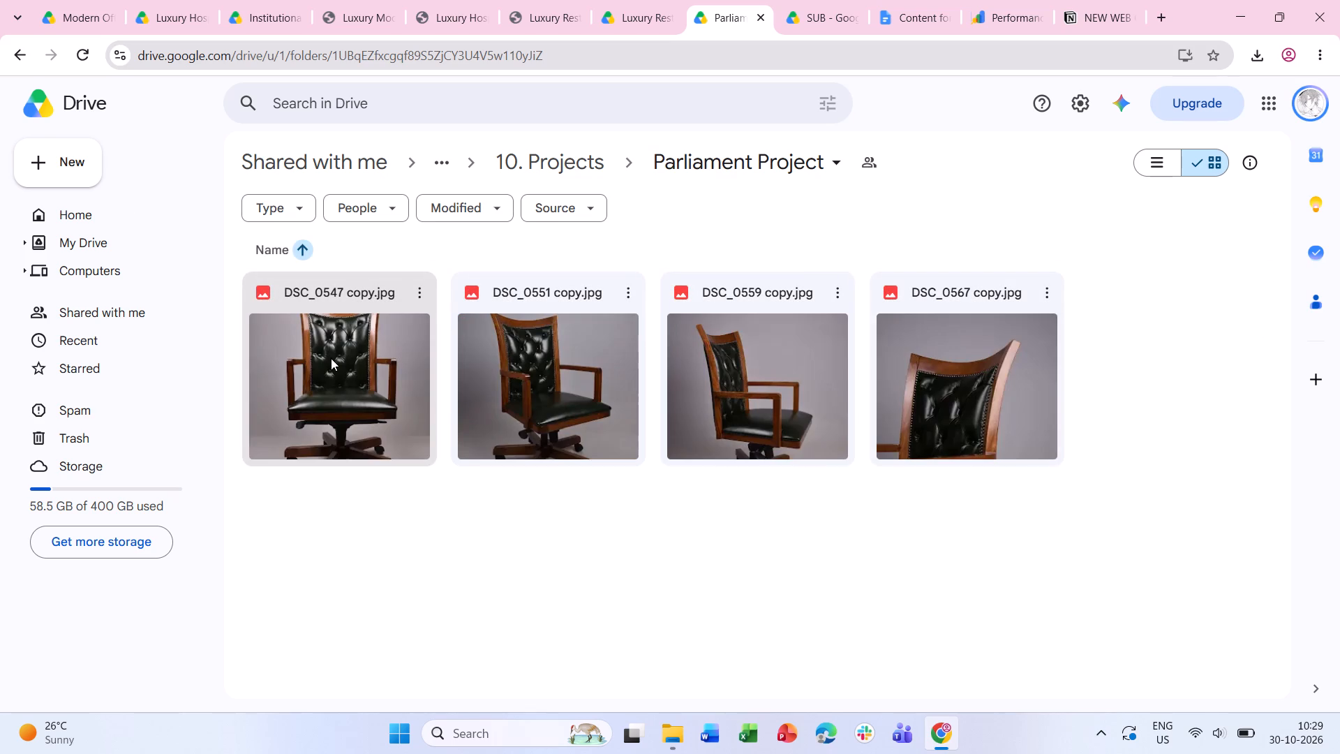
left_click(17, 47)
double_click(571, 364)
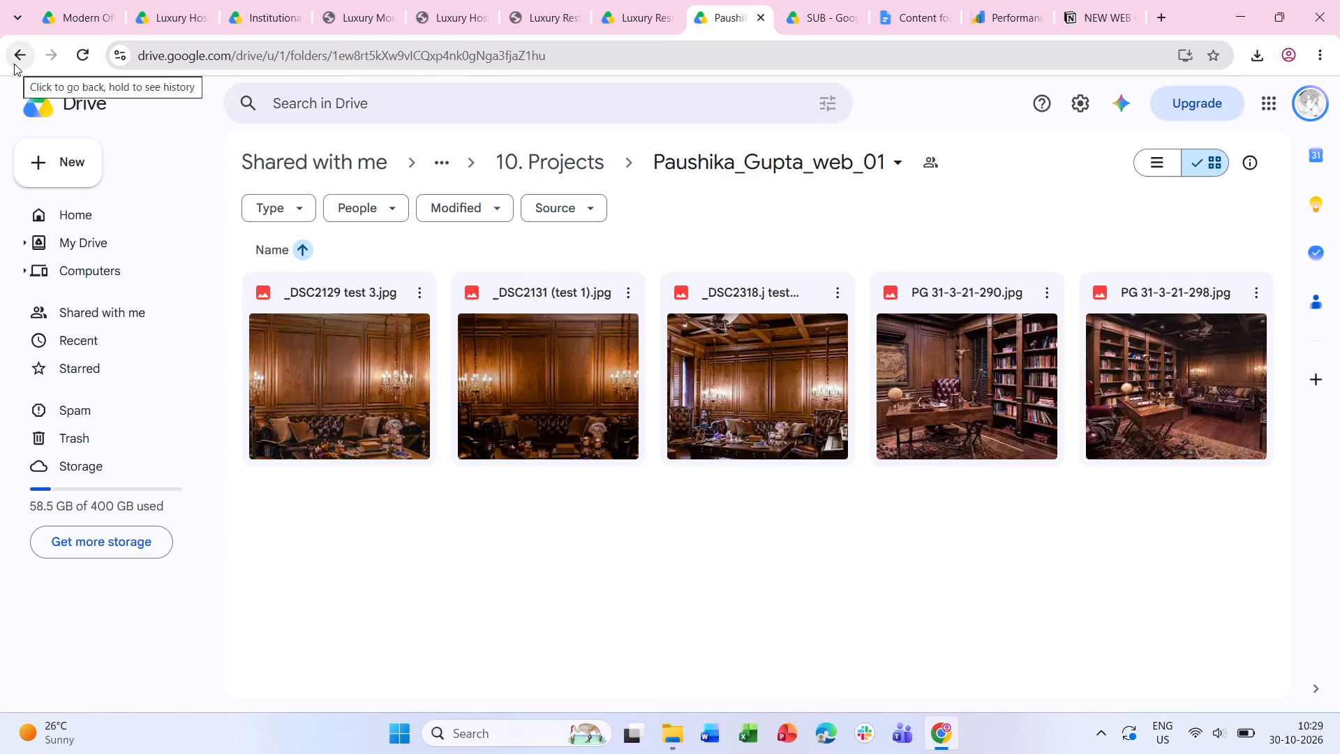
left_click(14, 64)
Open the Prestige Crownplaza folder and preview its restaurant photos one by one from IMG_6939.jpg through IMG_6944.jpg.
double_click(769, 364)
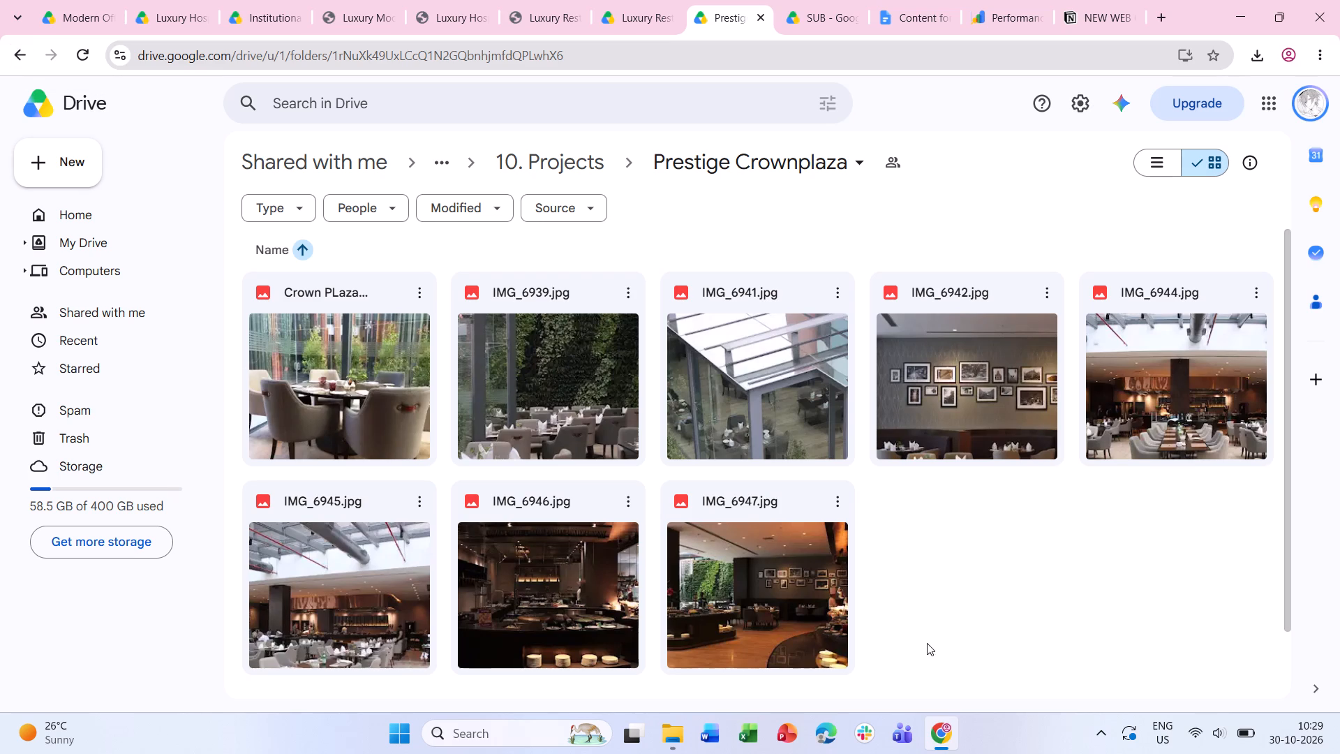
double_click(553, 407)
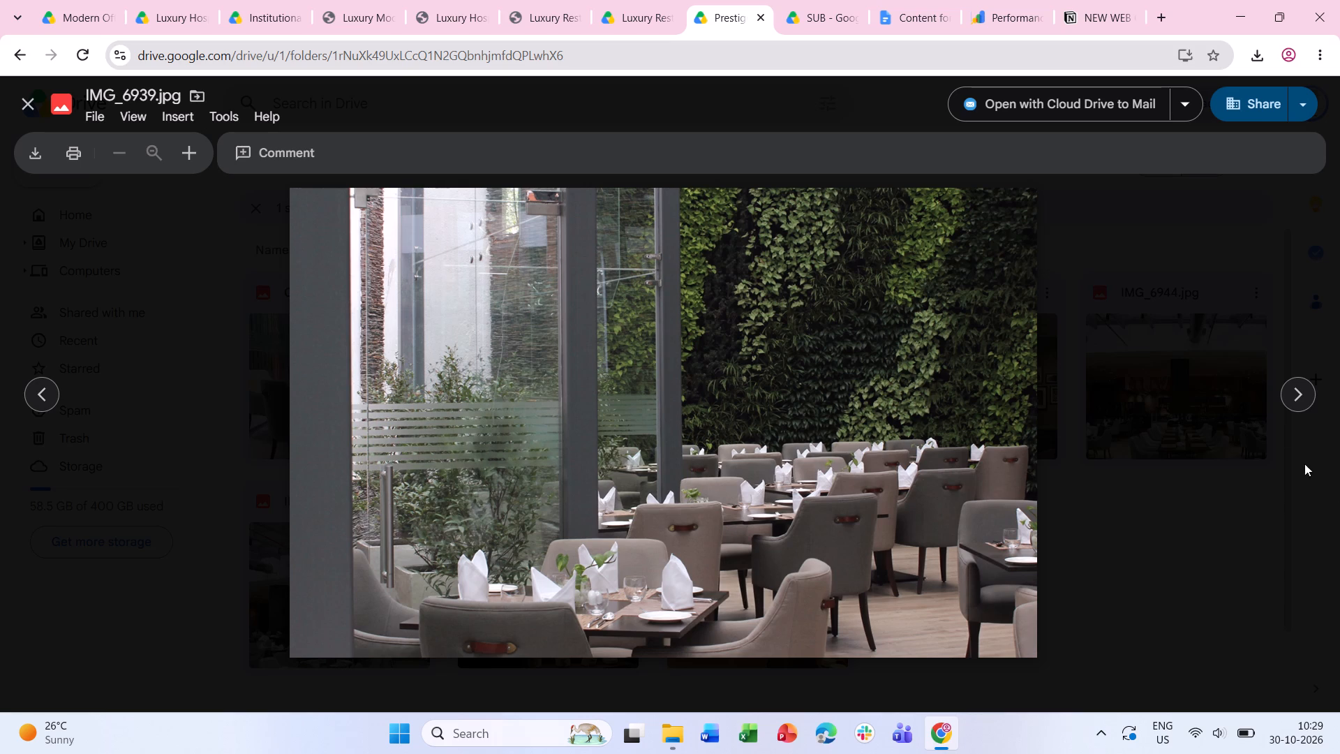
left_click(1286, 384)
left_click(1286, 384)
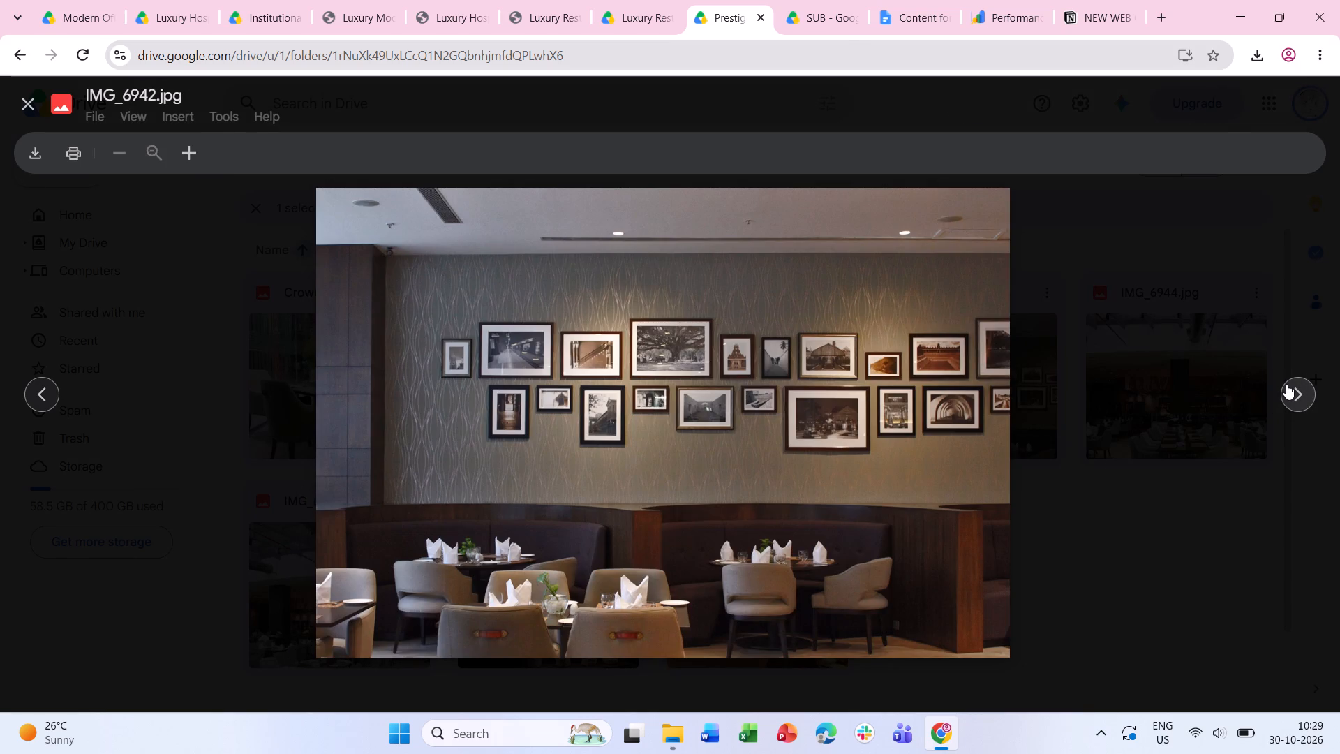
left_click(1286, 384)
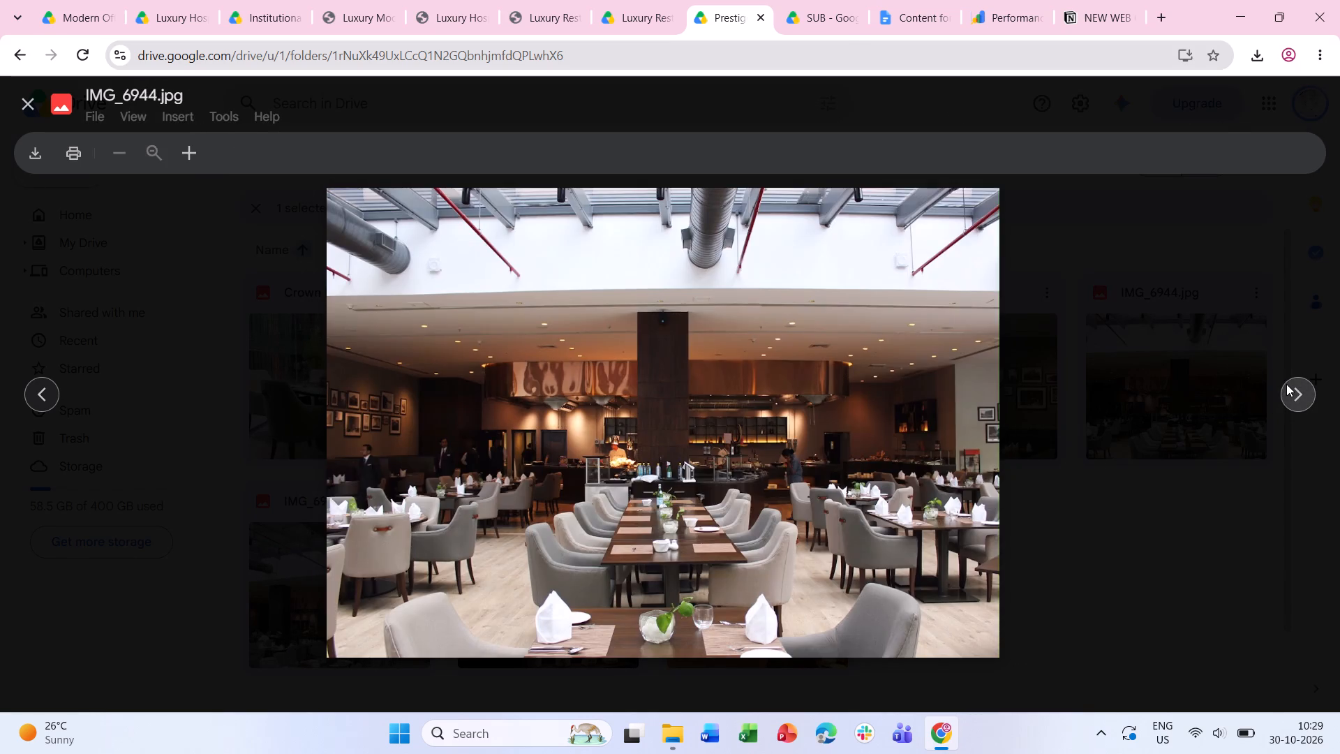
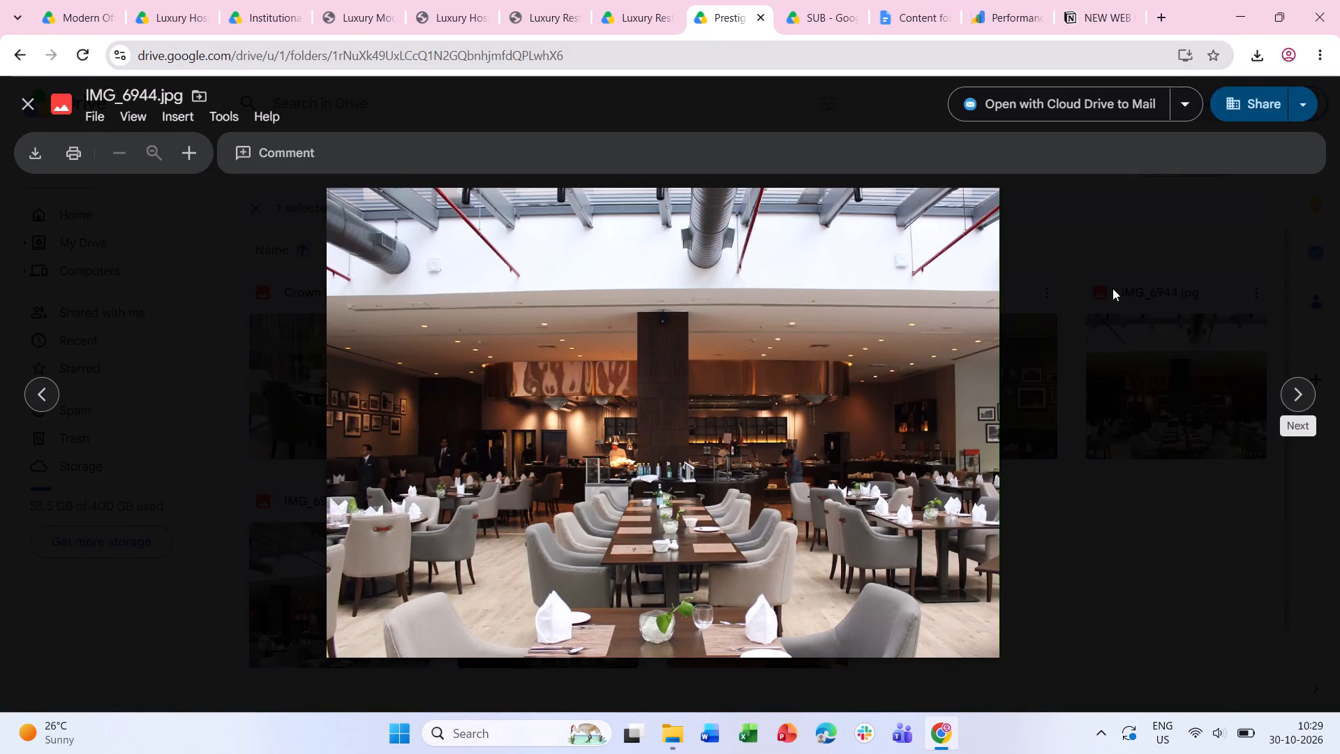
Preview the remaining Prestige Crownplaza restaurant photos from IMG_6945.jpg through IMG_6947.jpg.
left_click(1295, 400)
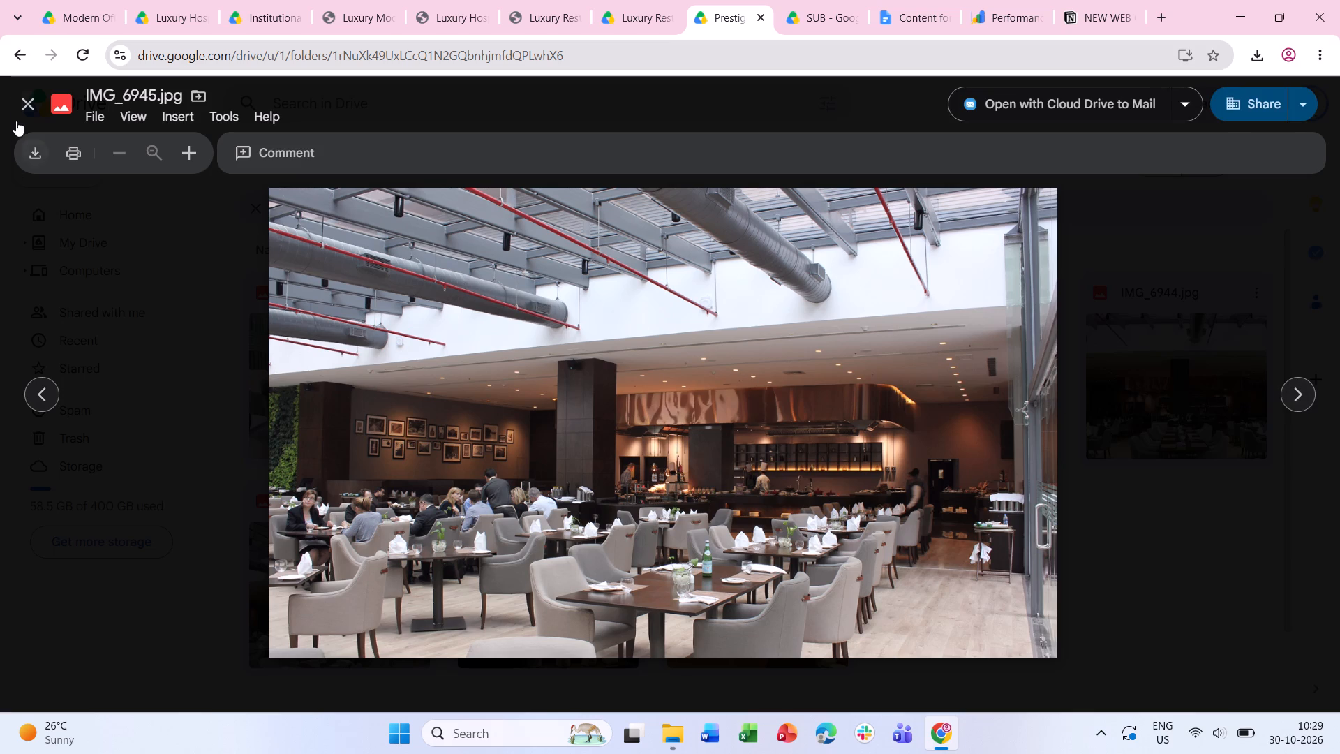
left_click(15, 103)
scroll(1128, 606, "down", 3)
double_click(562, 522)
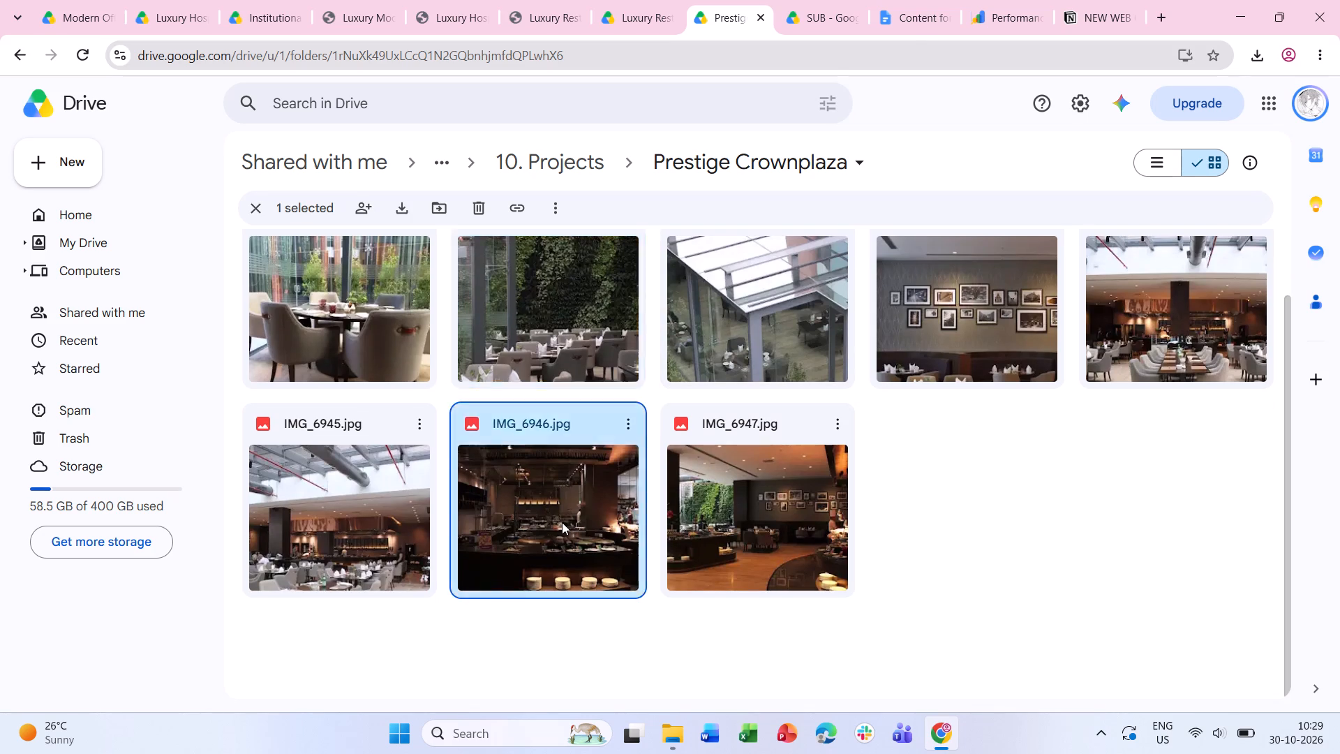
left_click(1306, 399)
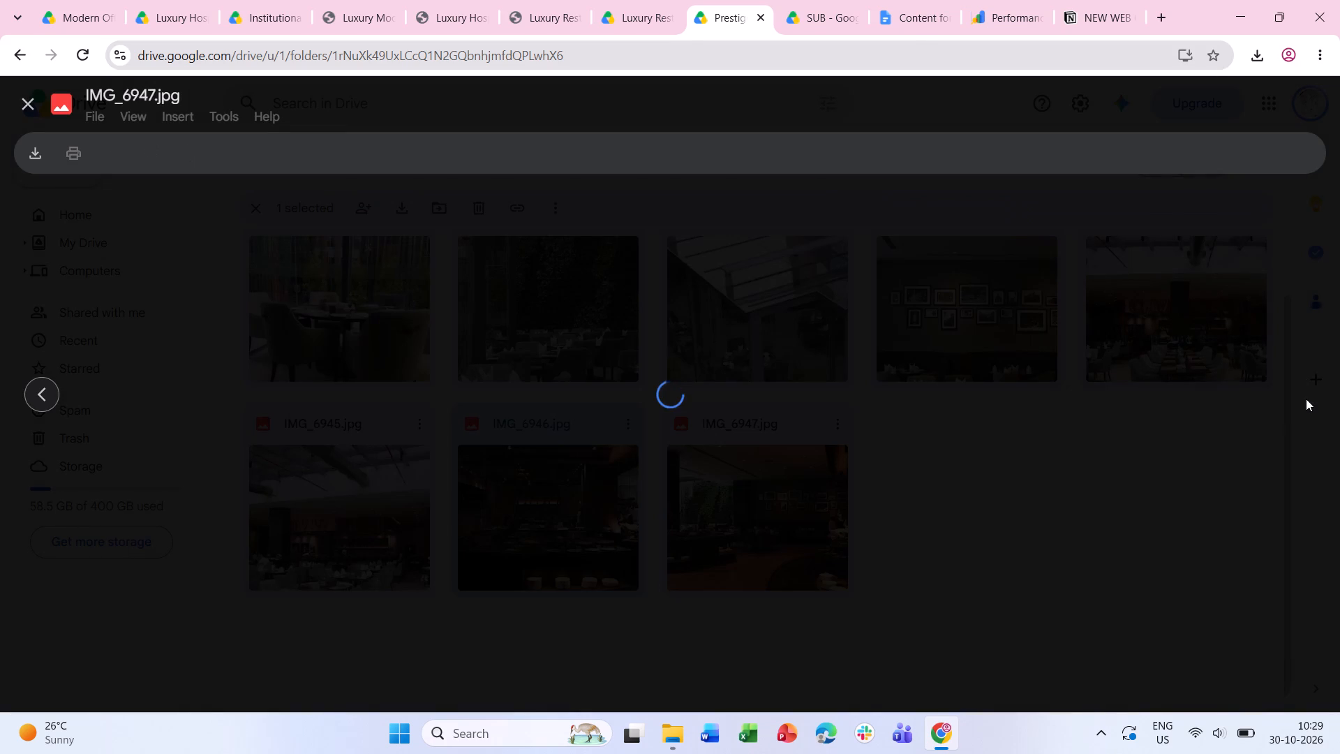
left_click(27, 103)
left_click(1167, 563)
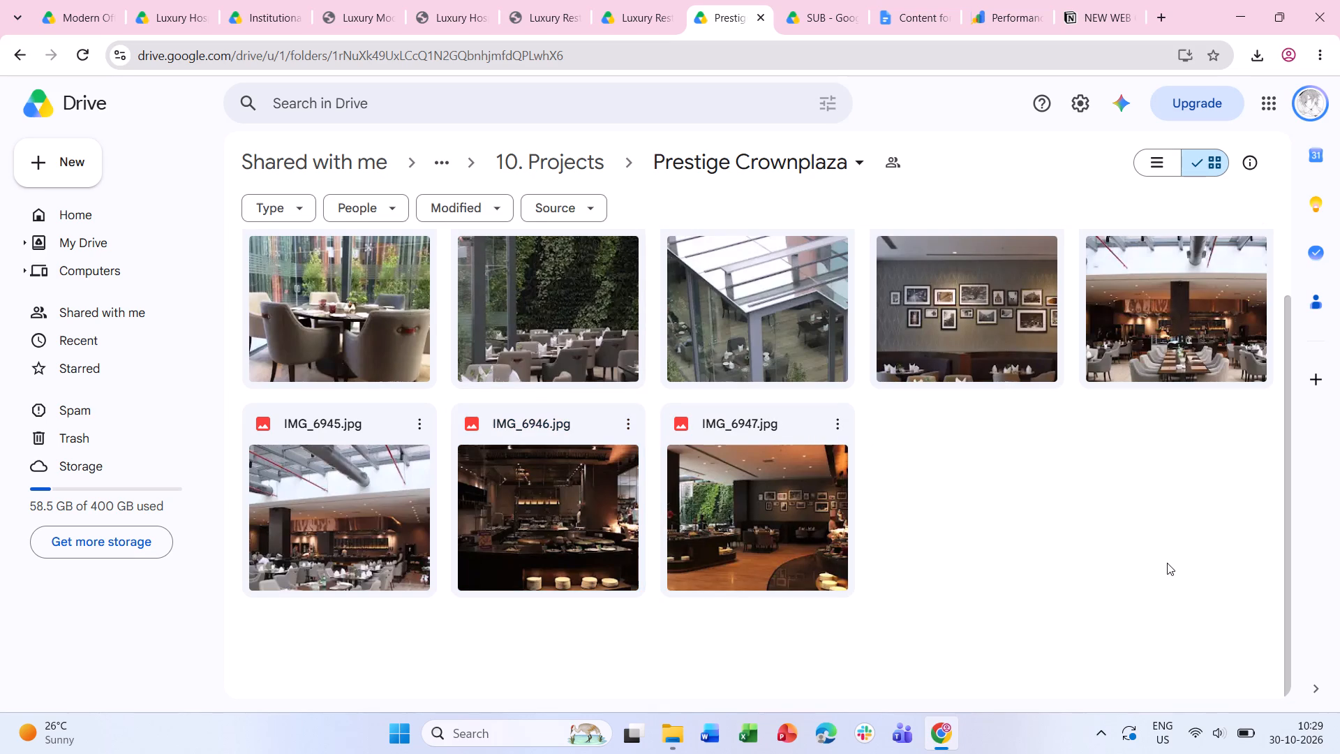
Review the Prestige Crownplaza photos again from IMG_6939.jpg to IMG_6947.jpg and compare them with the draft hospitality and restaurant furniture webpages.
double_click(538, 347)
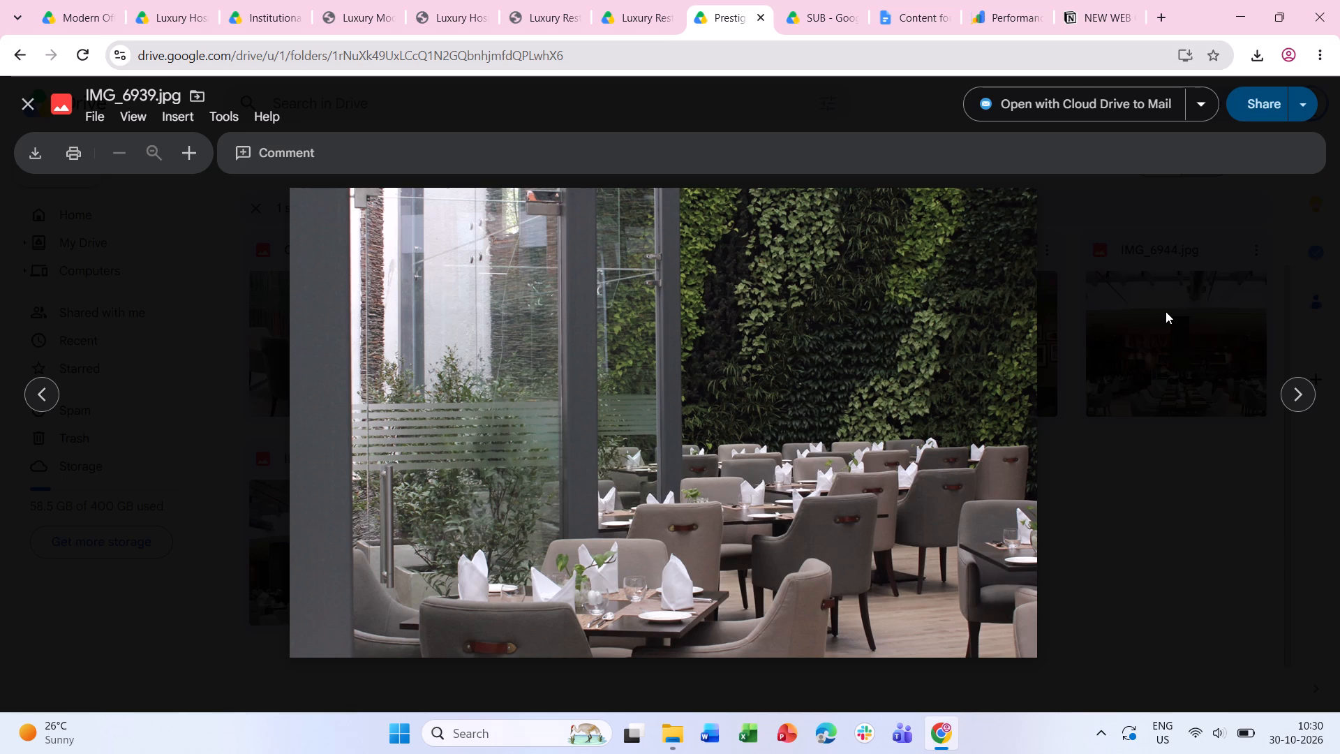
left_click(1303, 398)
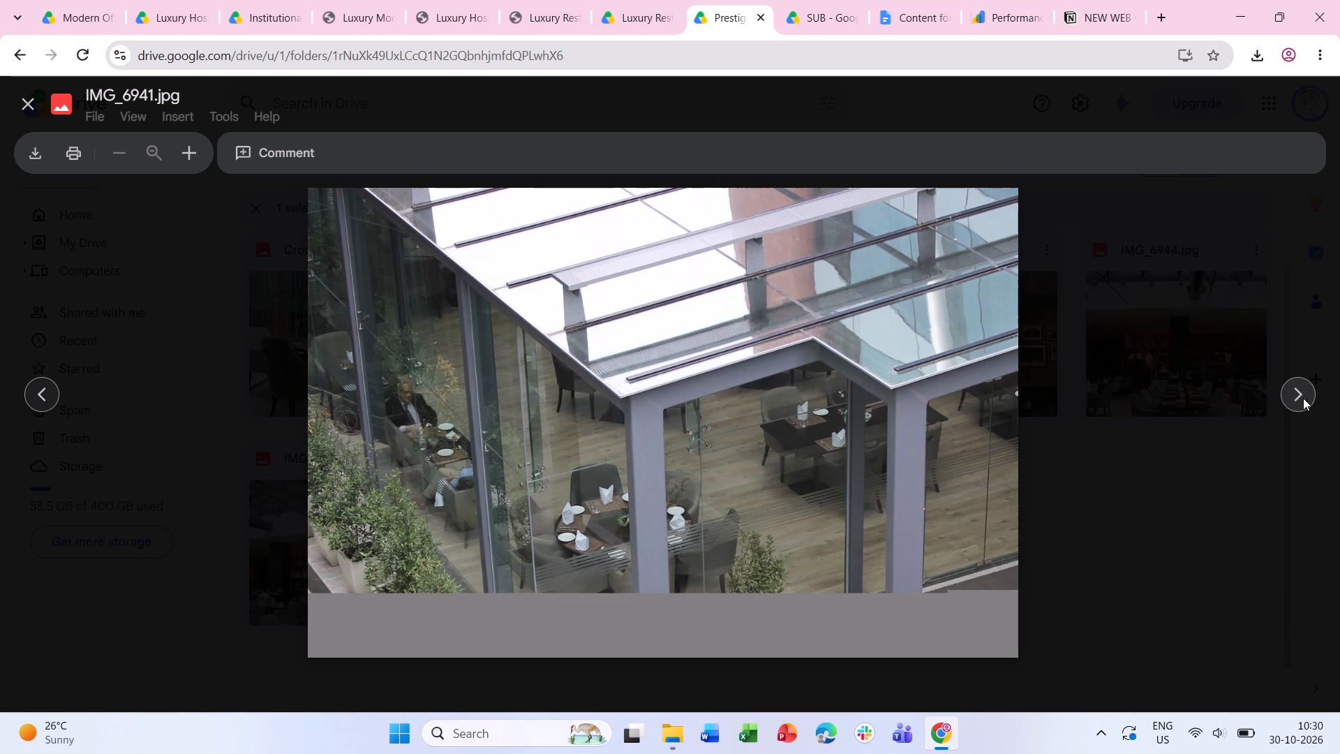
left_click(1303, 398)
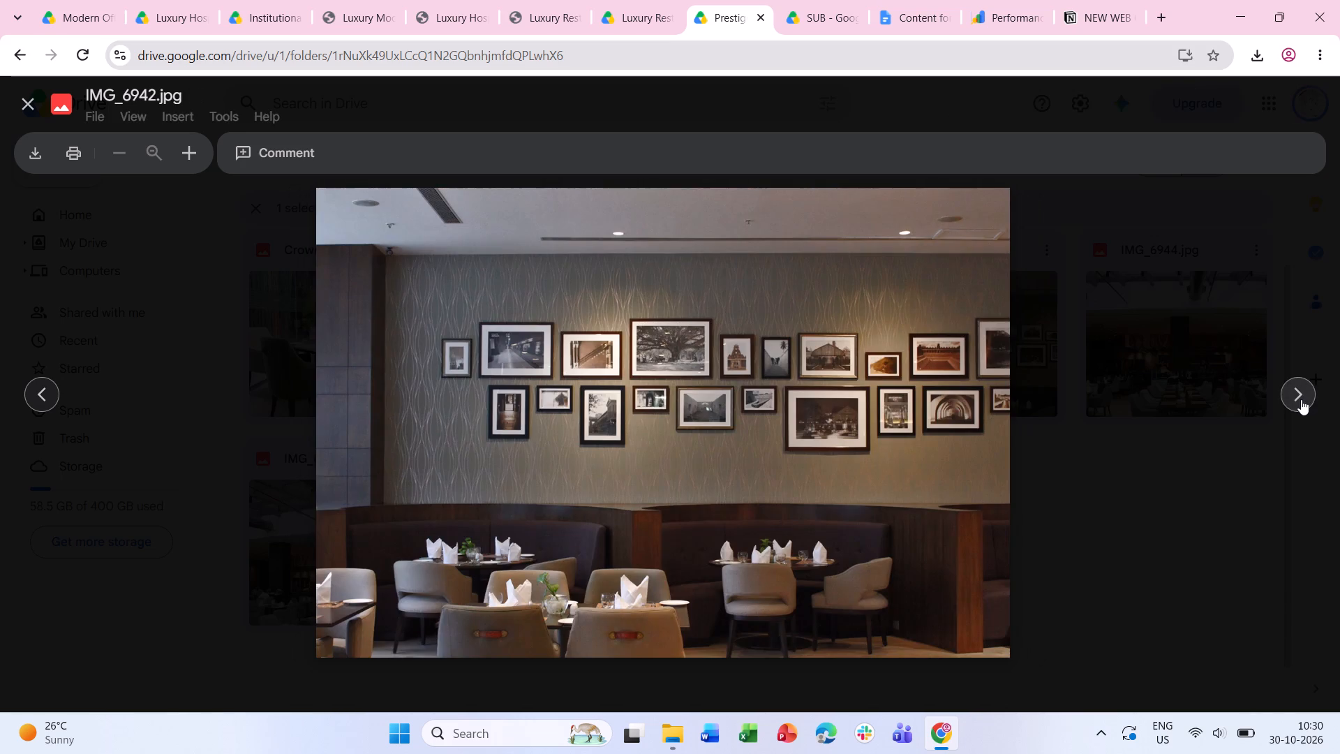
left_click(1300, 399)
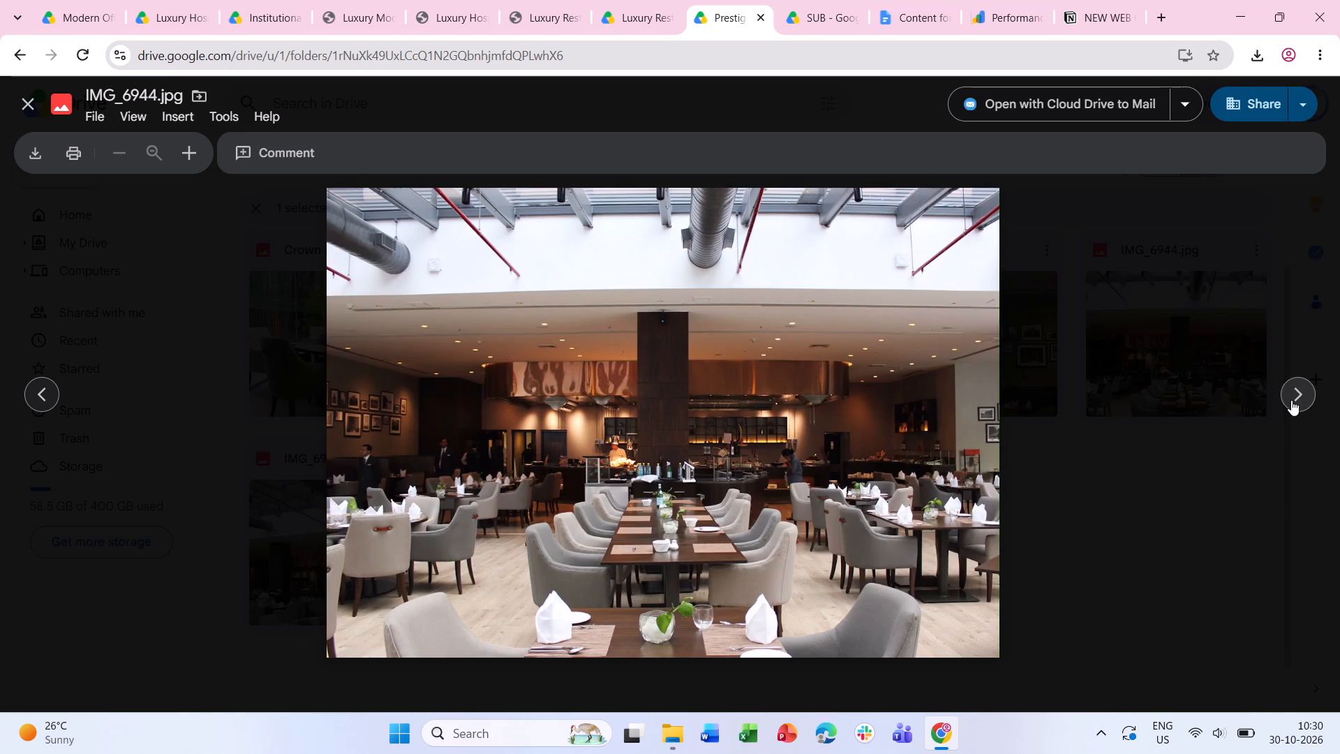
left_click(1291, 400)
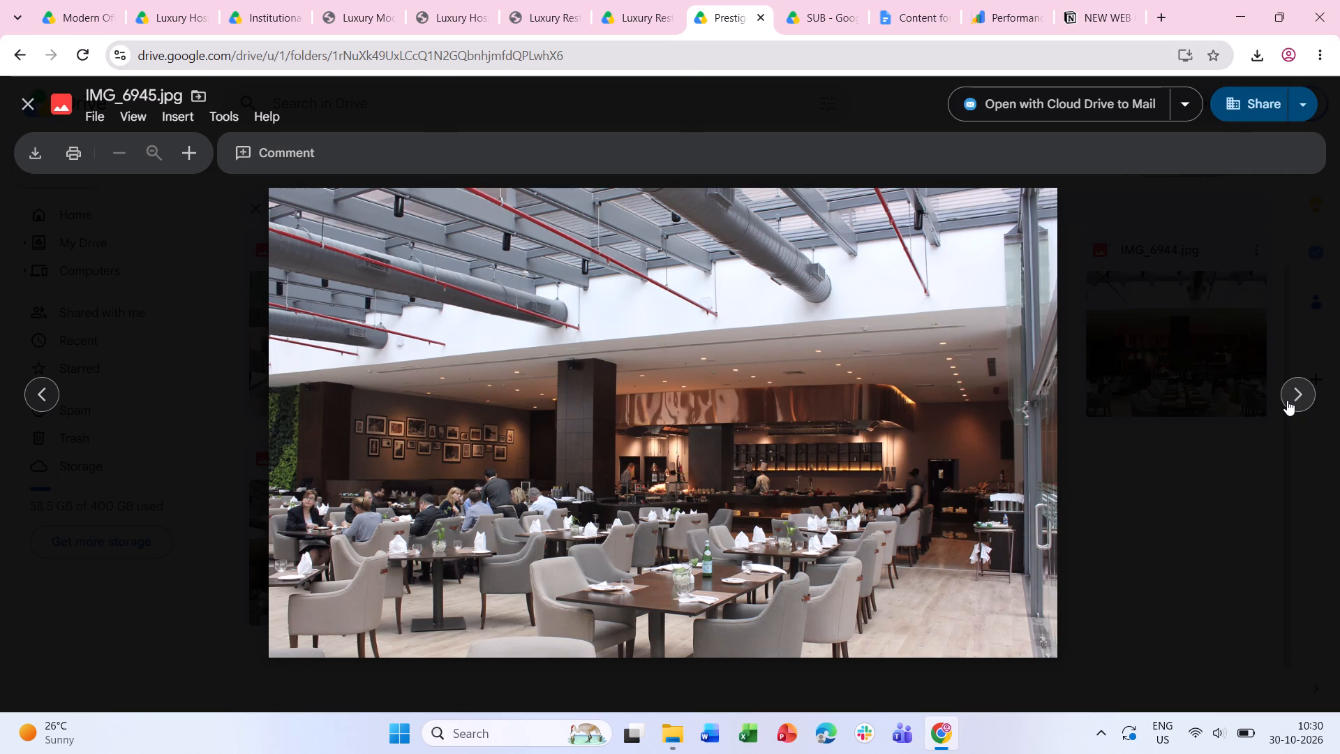
key("Right")
key("Right")
key("Right")
key("Right")
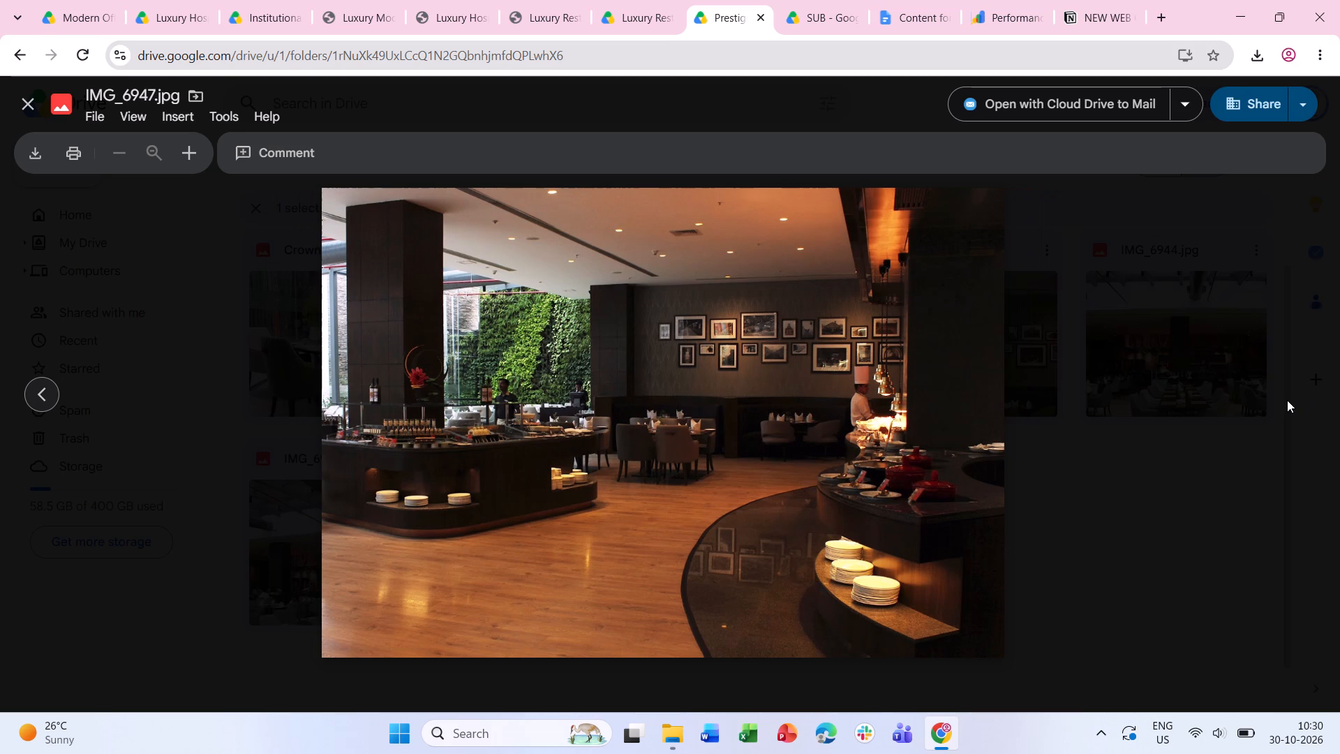
left_click(460, 0)
scroll(951, 419, "down", 11)
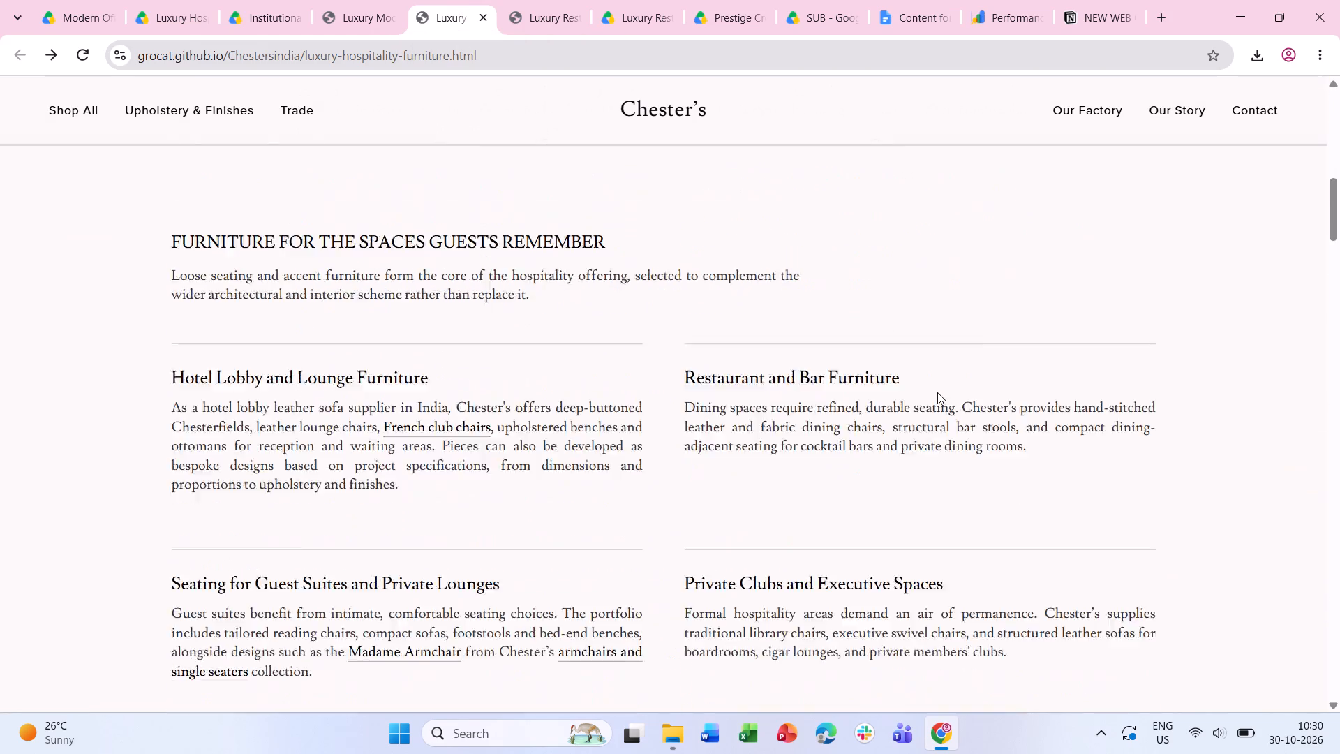
scroll(937, 392, "down", 20)
scroll(937, 392, "down", 3)
left_click(509, 0)
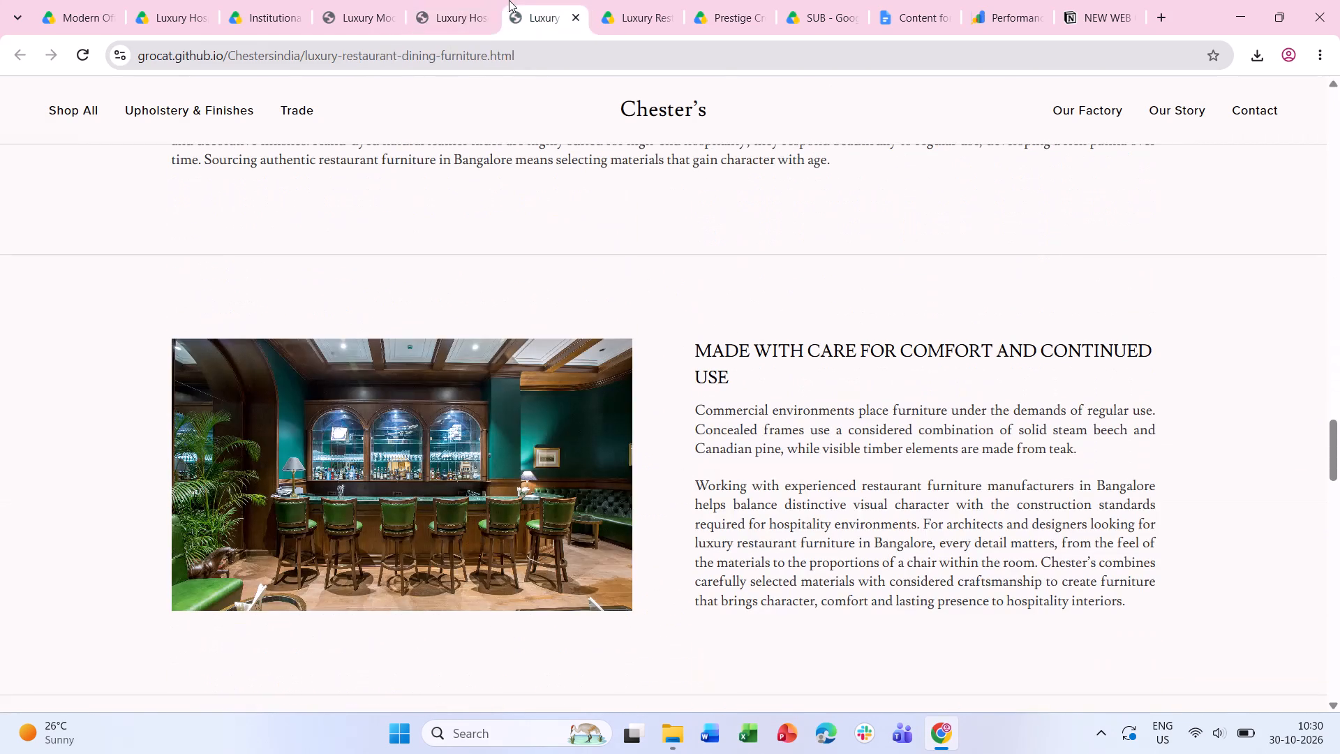
left_click(724, 0)
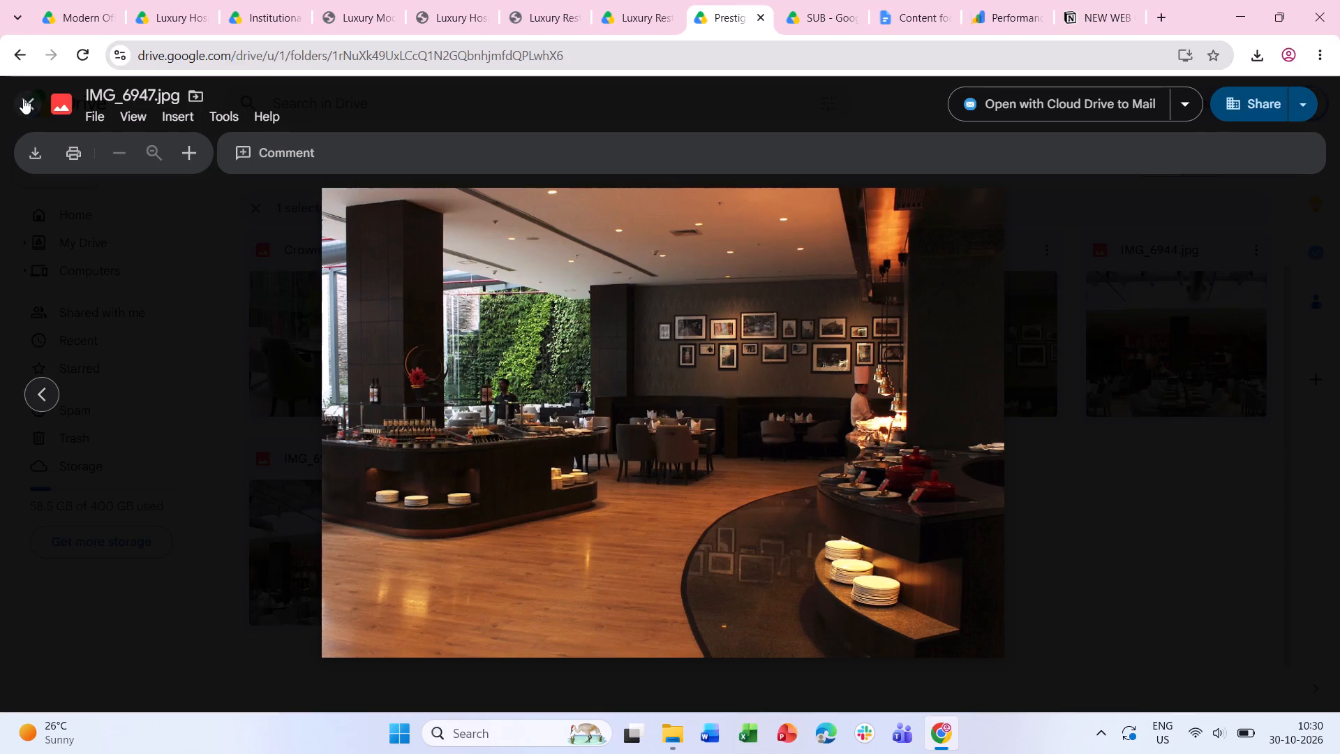
Download IMG_6945.jpg from the Prestige Crownplaza folder and close its preview in Adobe Express Photos.
left_click(23, 98)
left_click(1227, 352)
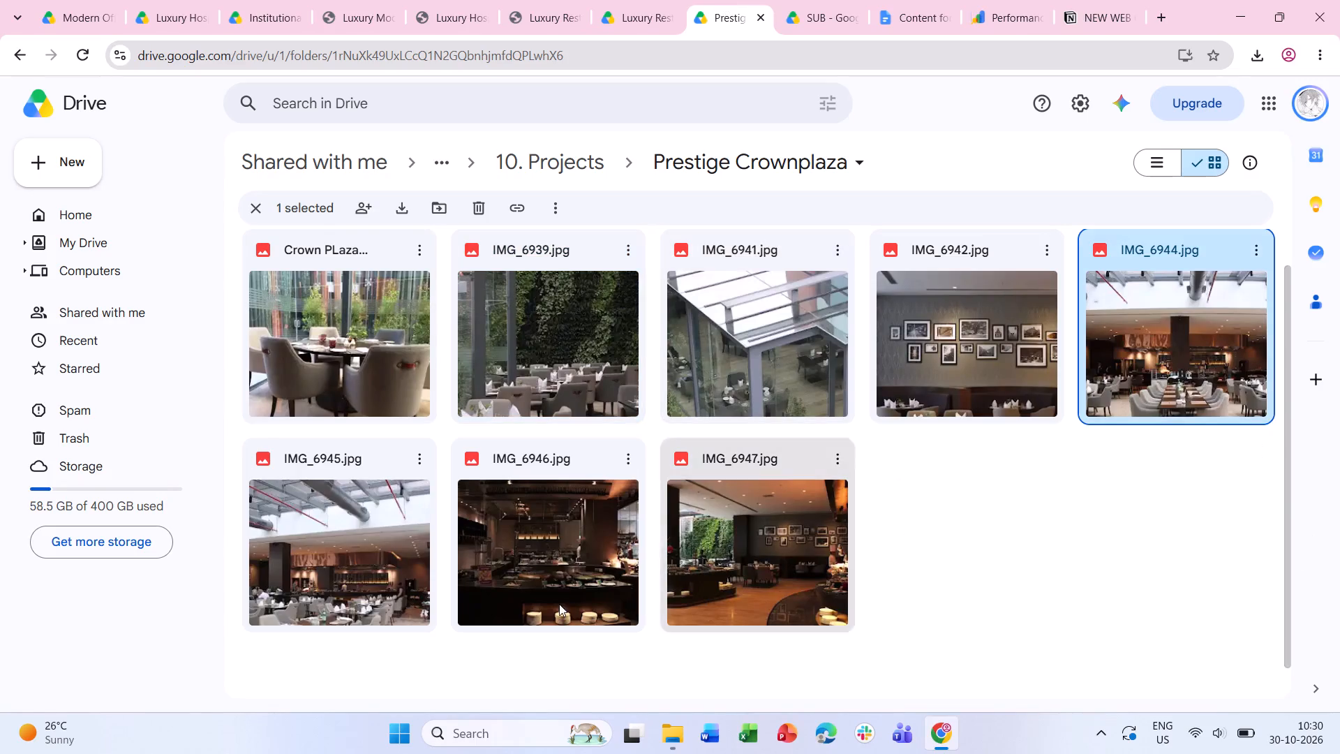
left_click(397, 599)
left_click(425, 455)
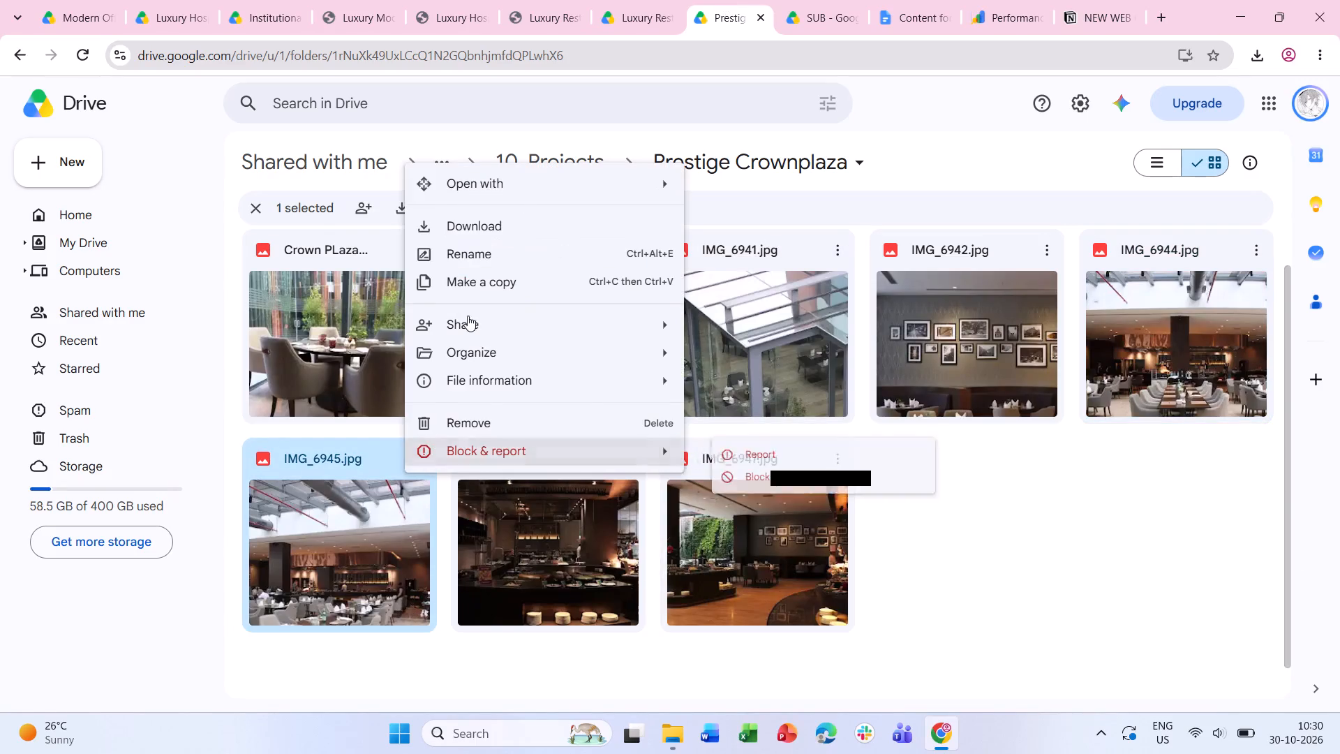
left_click(472, 230)
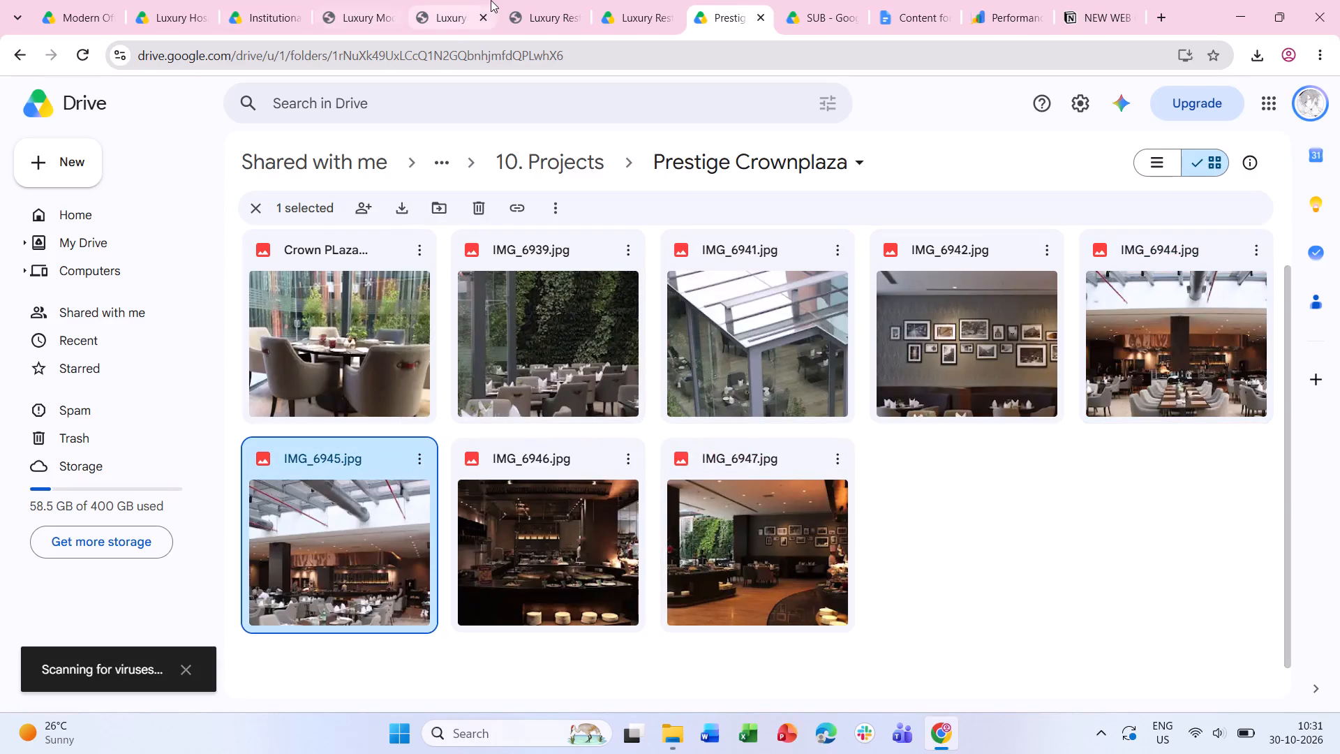
left_click(623, 0)
left_click(863, 18)
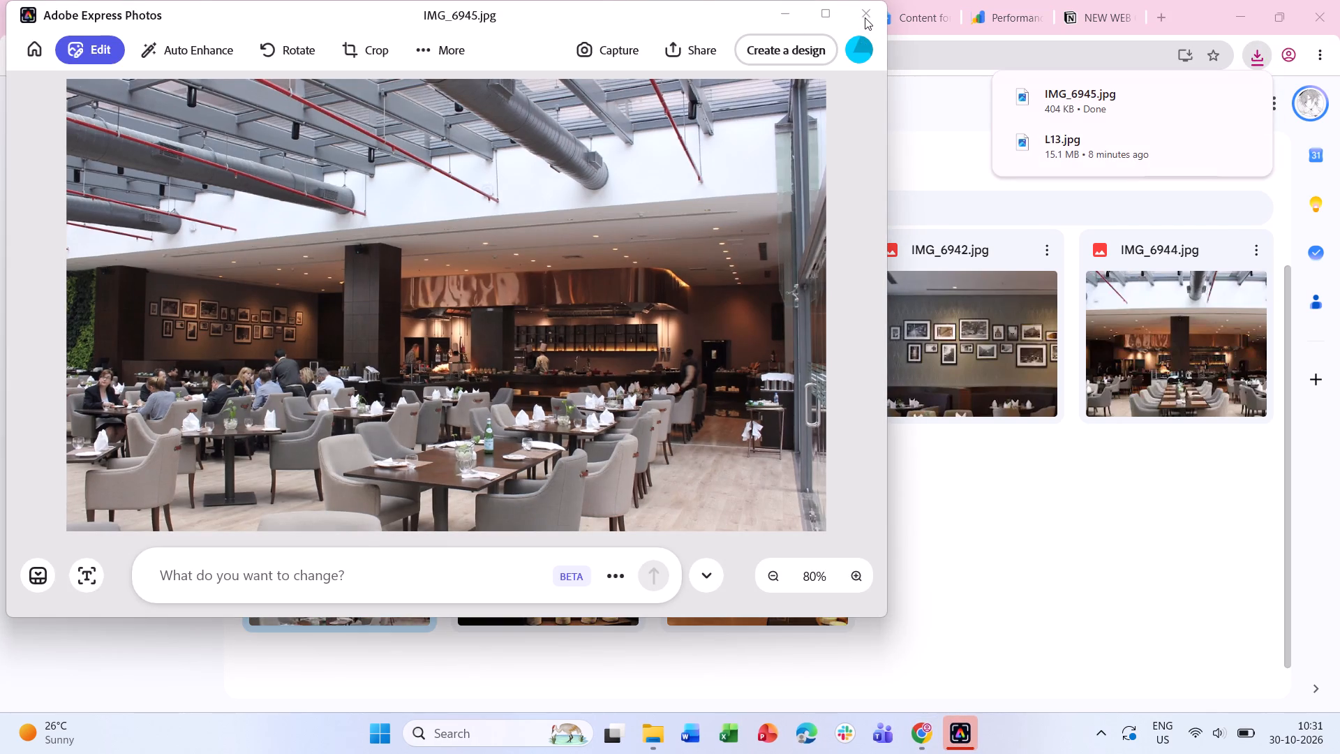
left_click(870, 13)
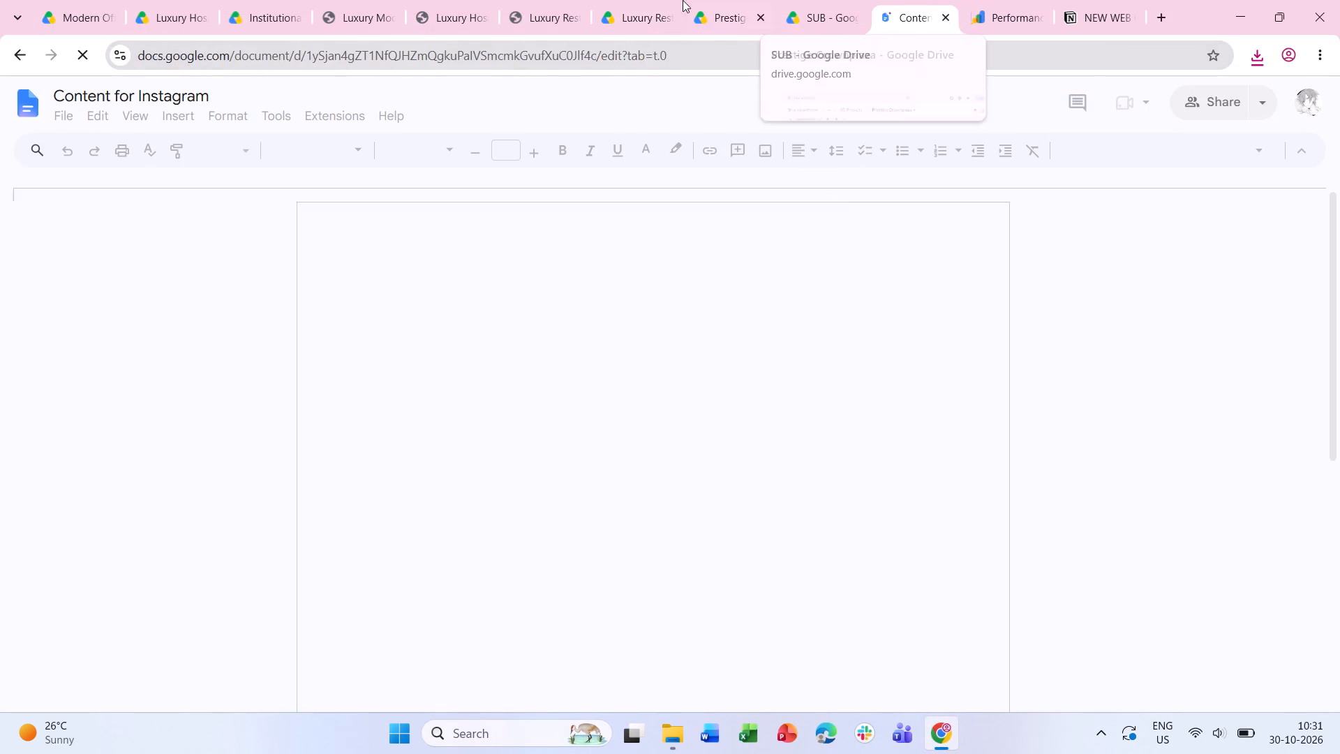
Move the photo of the green armchairs around a table in the Luxury Restaurant Furniture folder to the trash.
left_click(644, 0)
left_click(548, 1)
left_click(623, 0)
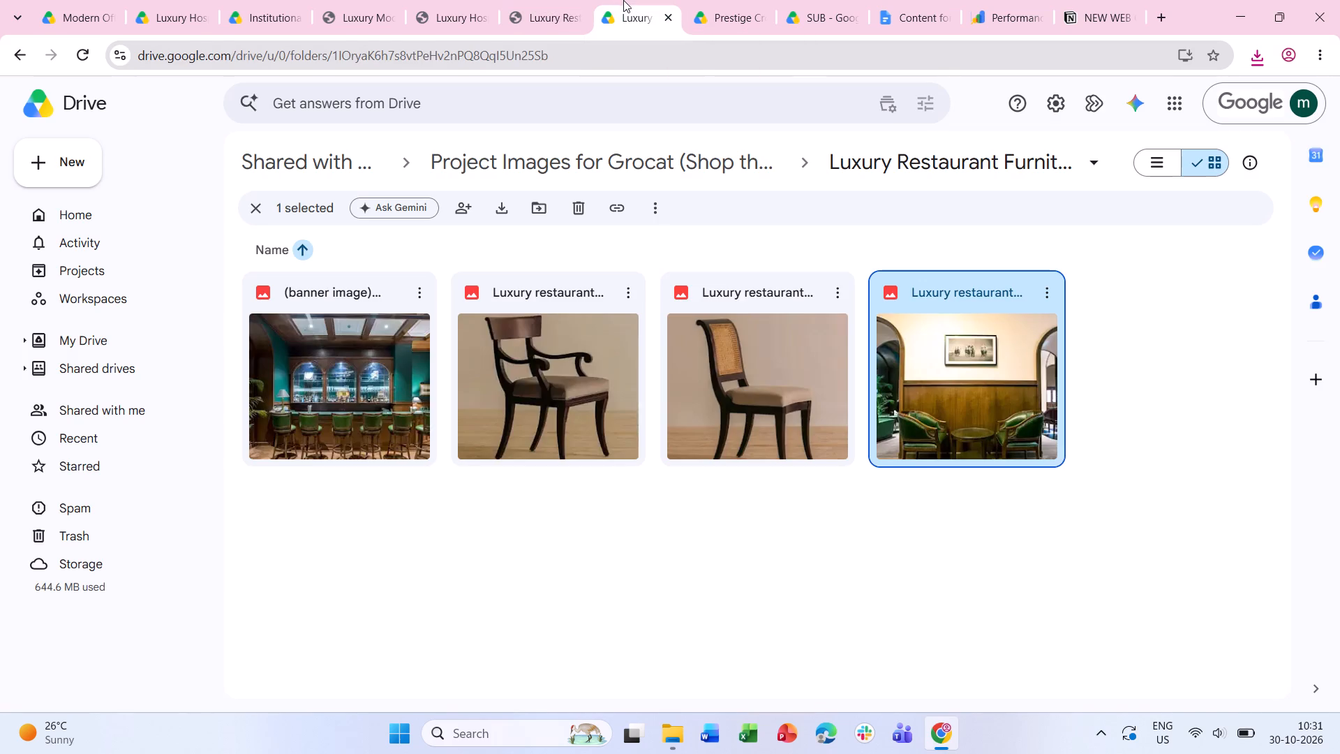
left_click(1007, 317)
left_click(1040, 293)
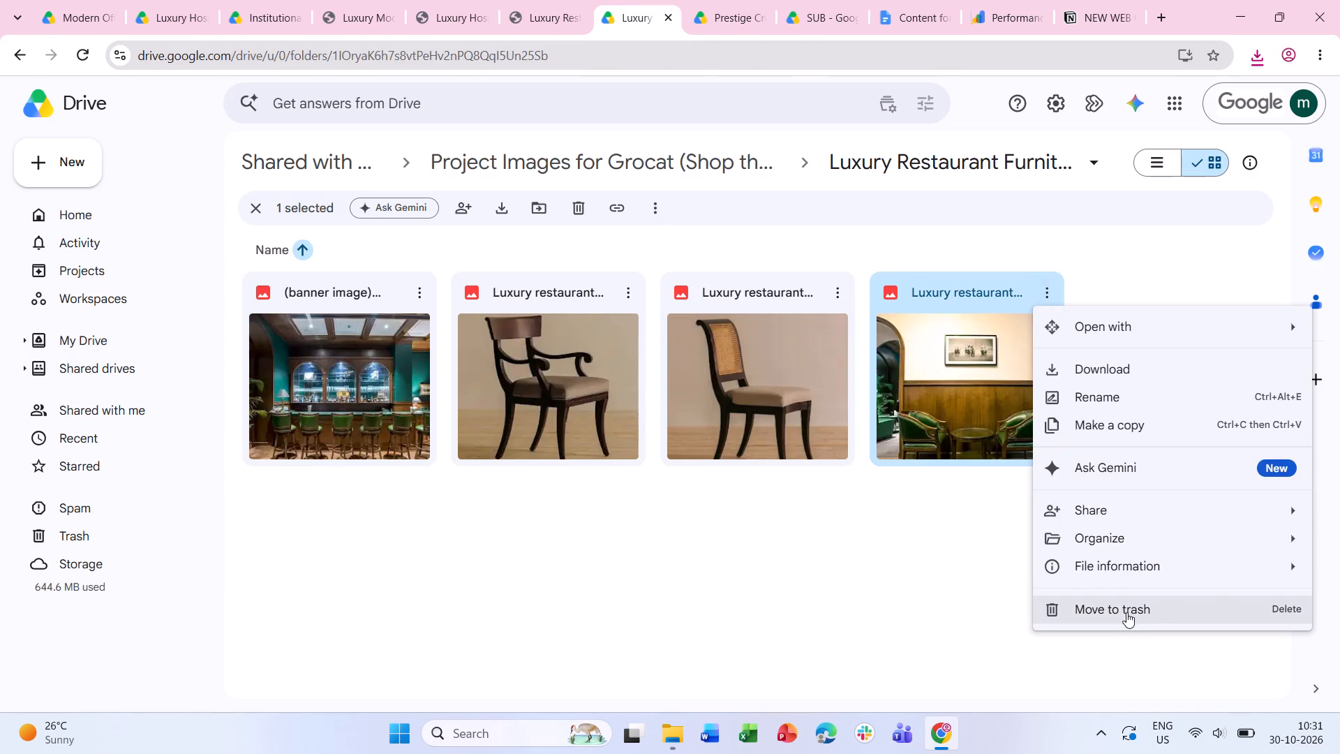
left_click(1126, 612)
left_click(754, 458)
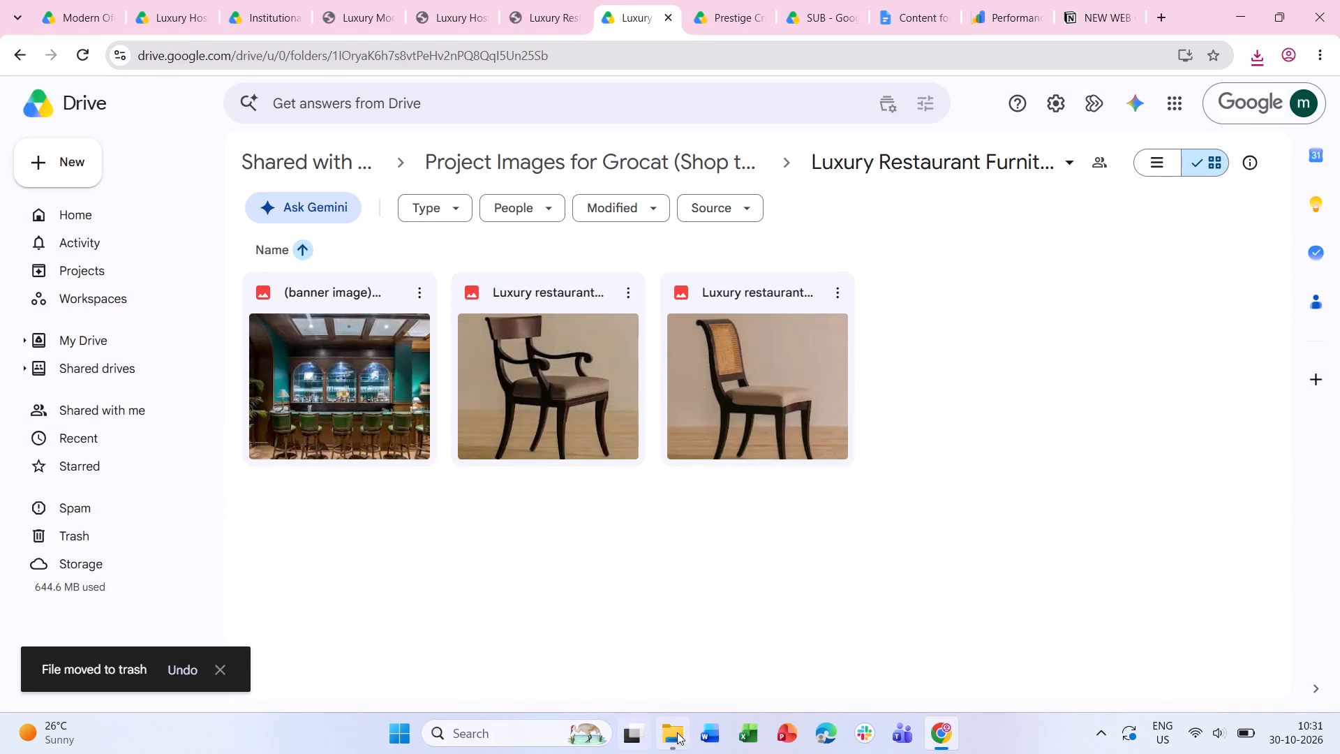
Upload the downloaded IMG_6945.jpg from File Explorer to the Luxury Restaurant Furniture folder.
left_click(677, 732)
left_click(407, 311)
left_click_drag(411, 325, 1225, 355)
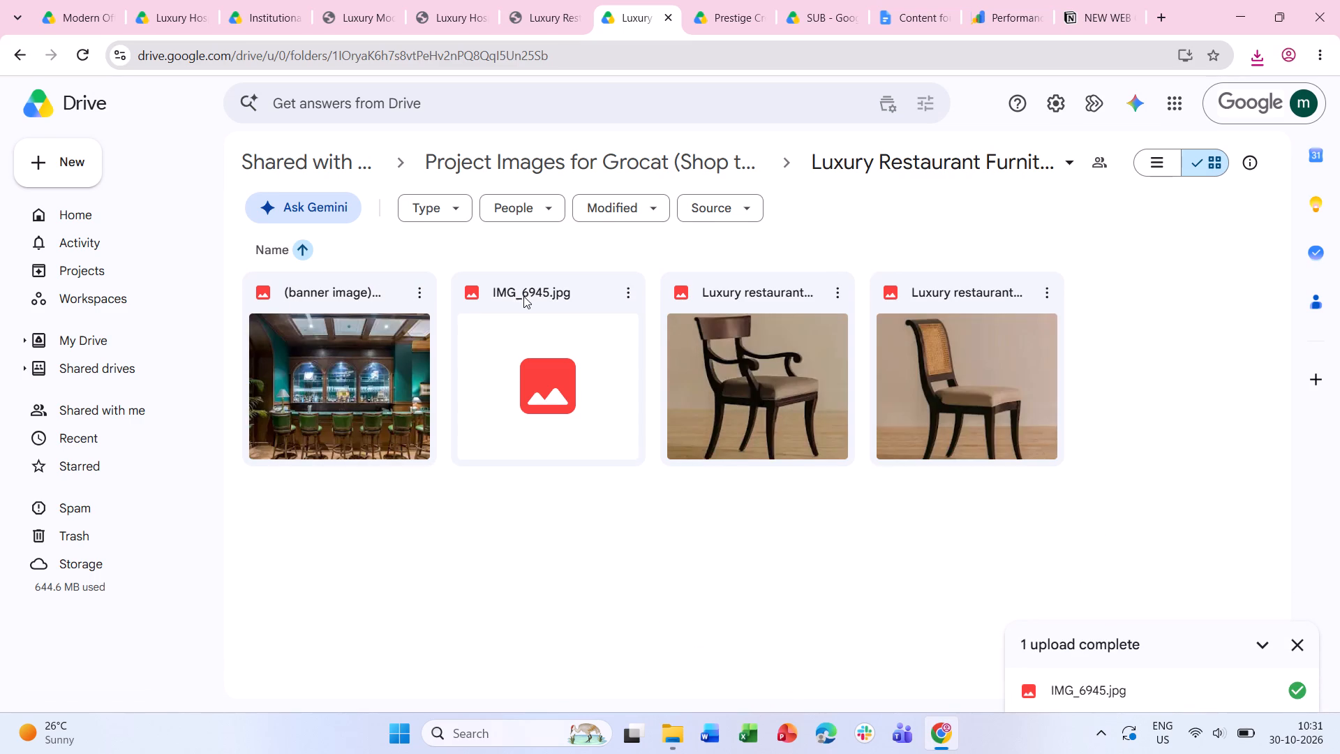
Rename the uploaded IMG_6945.jpg as "Luxury restaurant dining furniture 3.jpg".
right_click(525, 295)
left_click(594, 383)
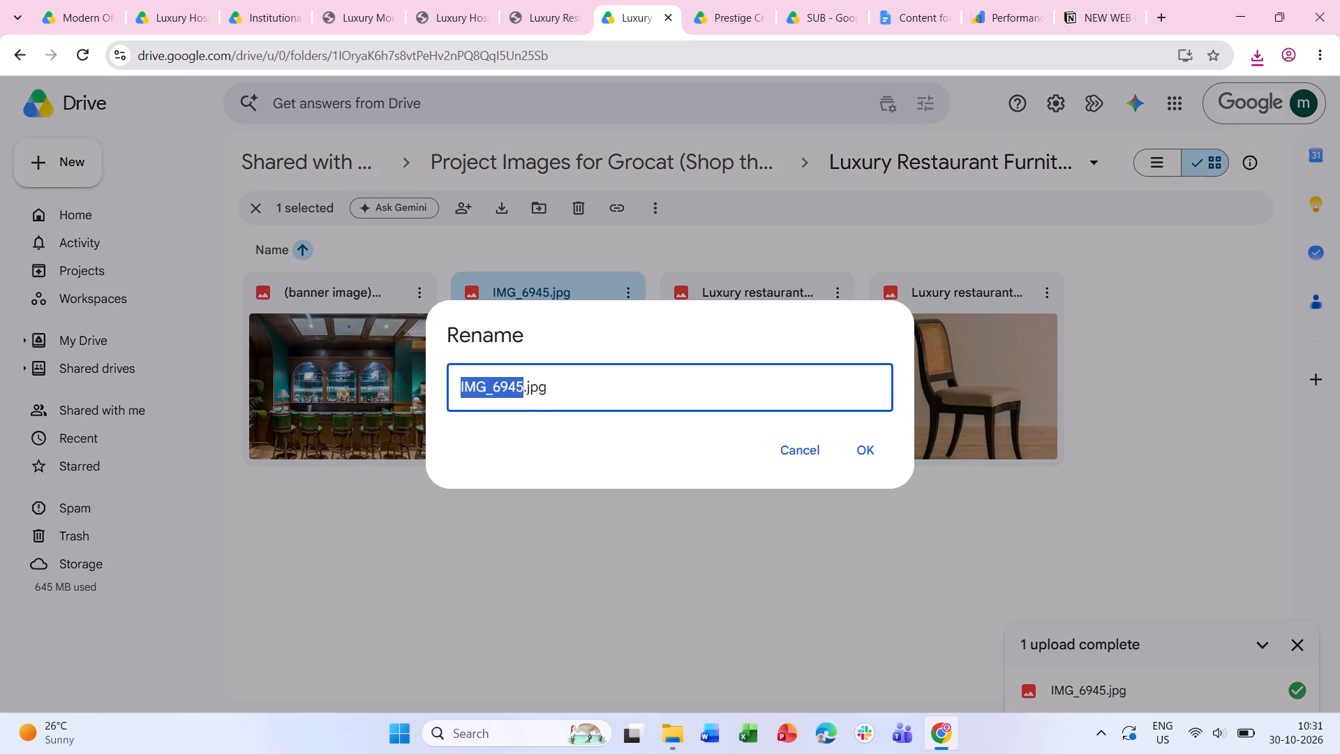
key("ctrl+v")
key("BackSpace")
key("4")
key("BackSpace")
key("3")
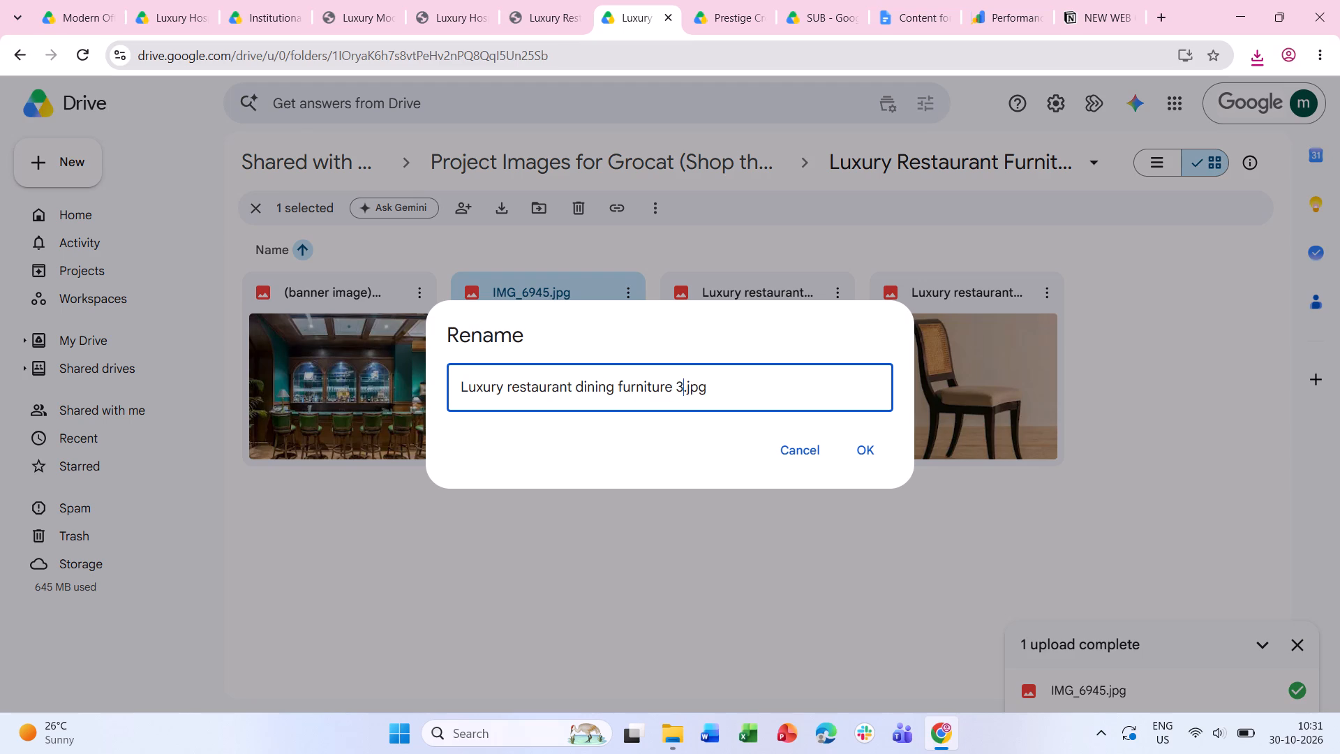
key("Return")
left_click(880, 605)
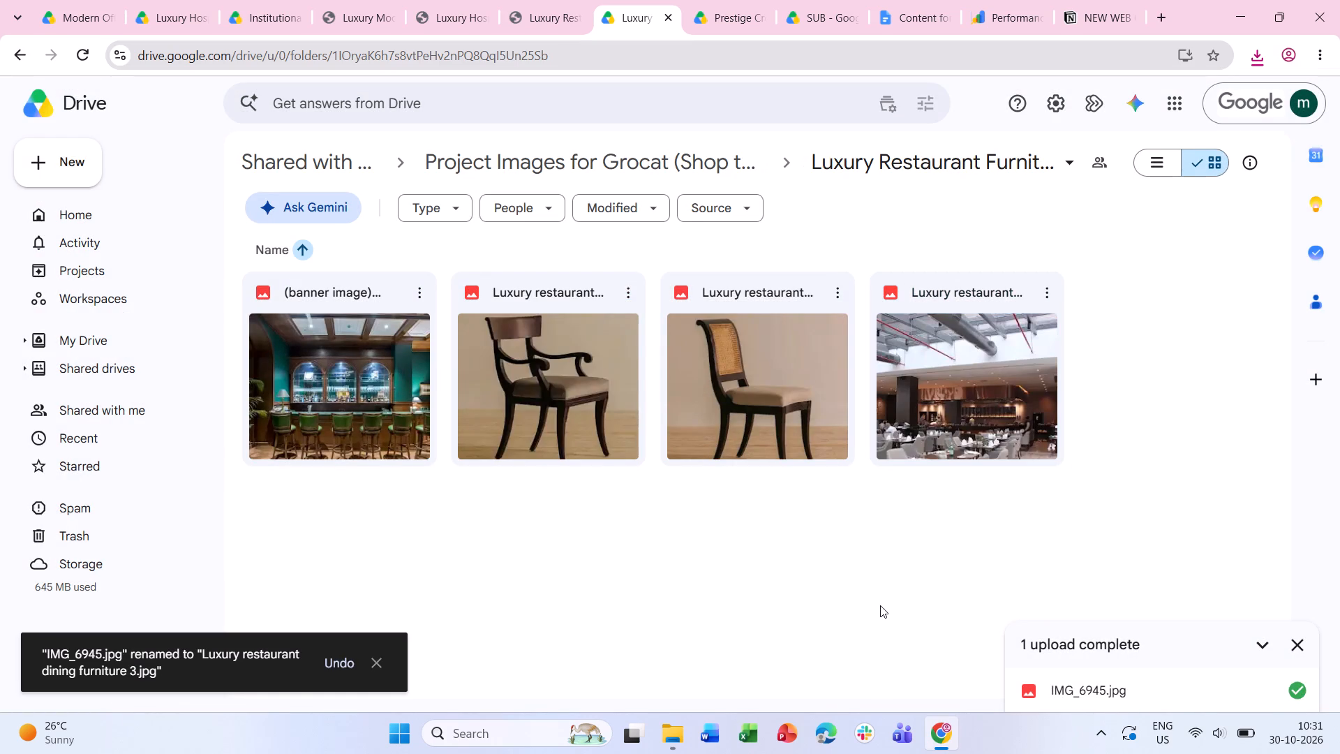
Read through the page corrections in the NEW WEB CONTENT notes in Notion, down to the section on furniture for interior designers and architects.
left_click(1096, 0)
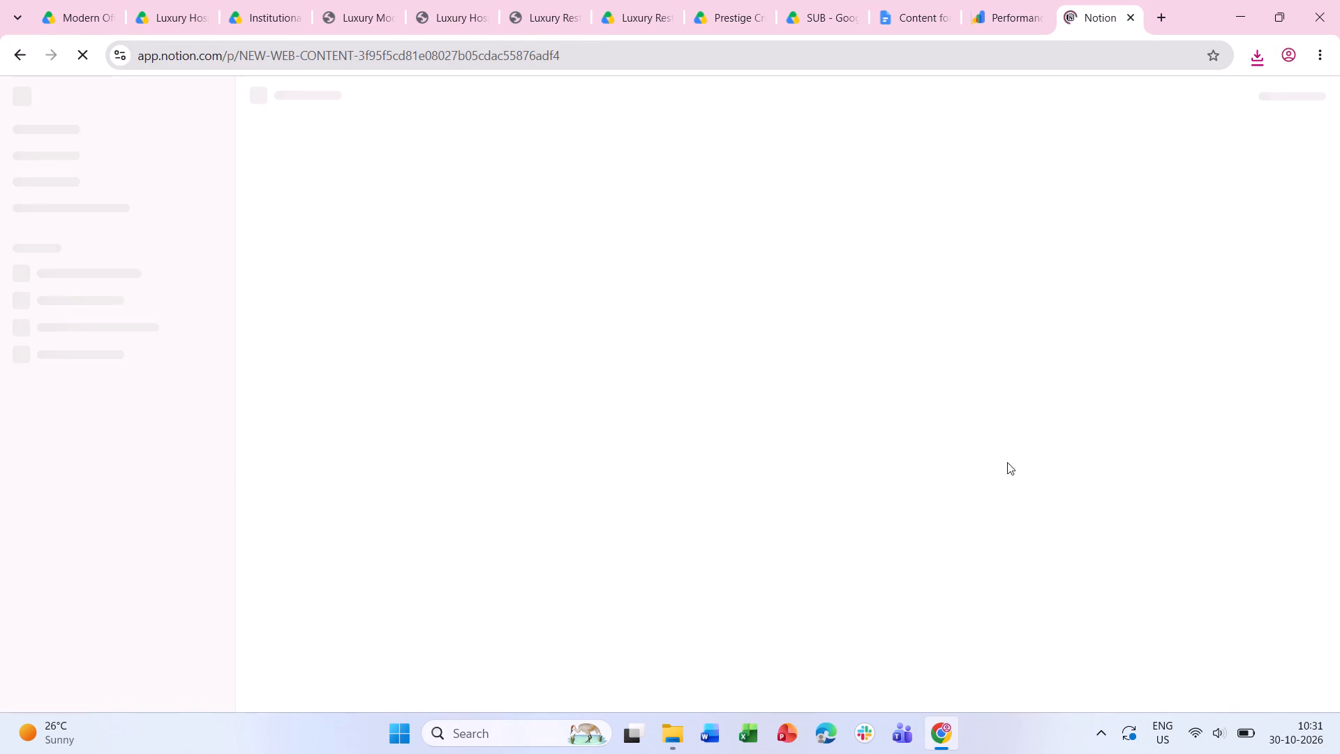
scroll(1113, 414, "down", 3)
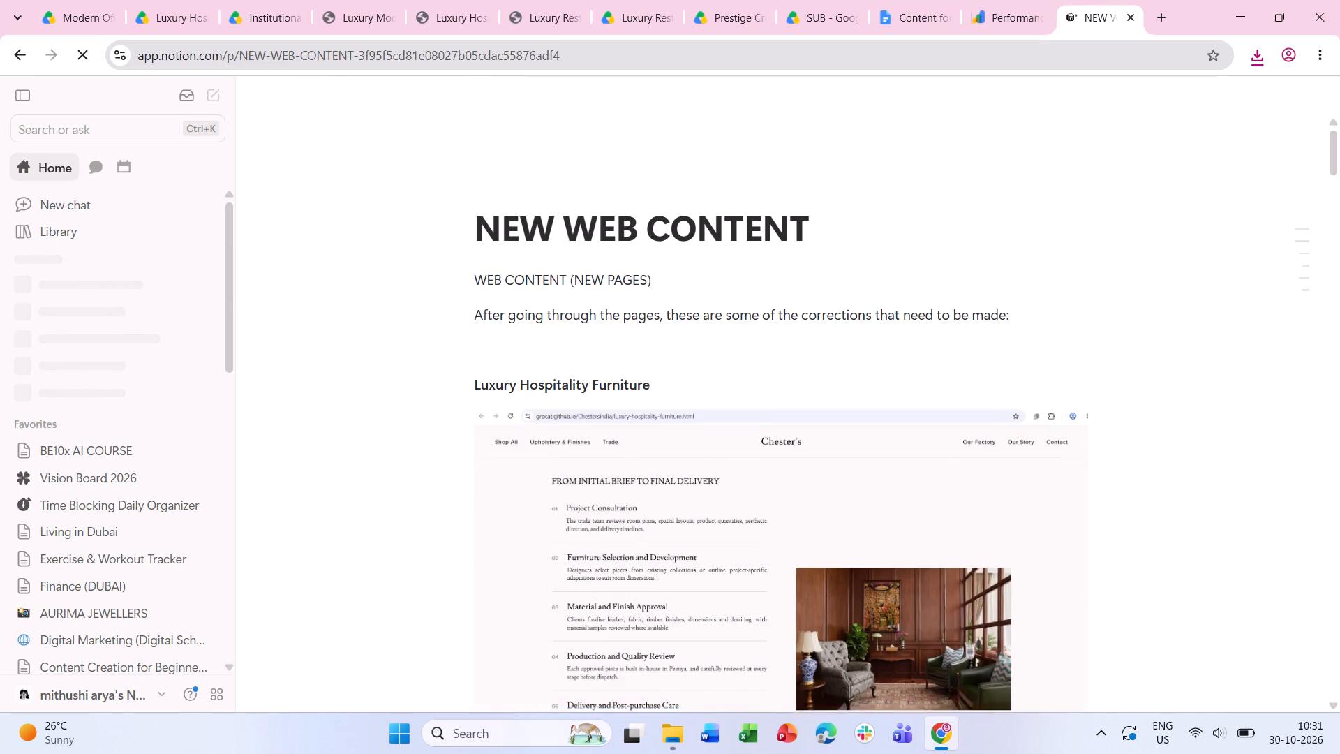
scroll(1113, 414, "down", 20)
scroll(1113, 414, "down", 5)
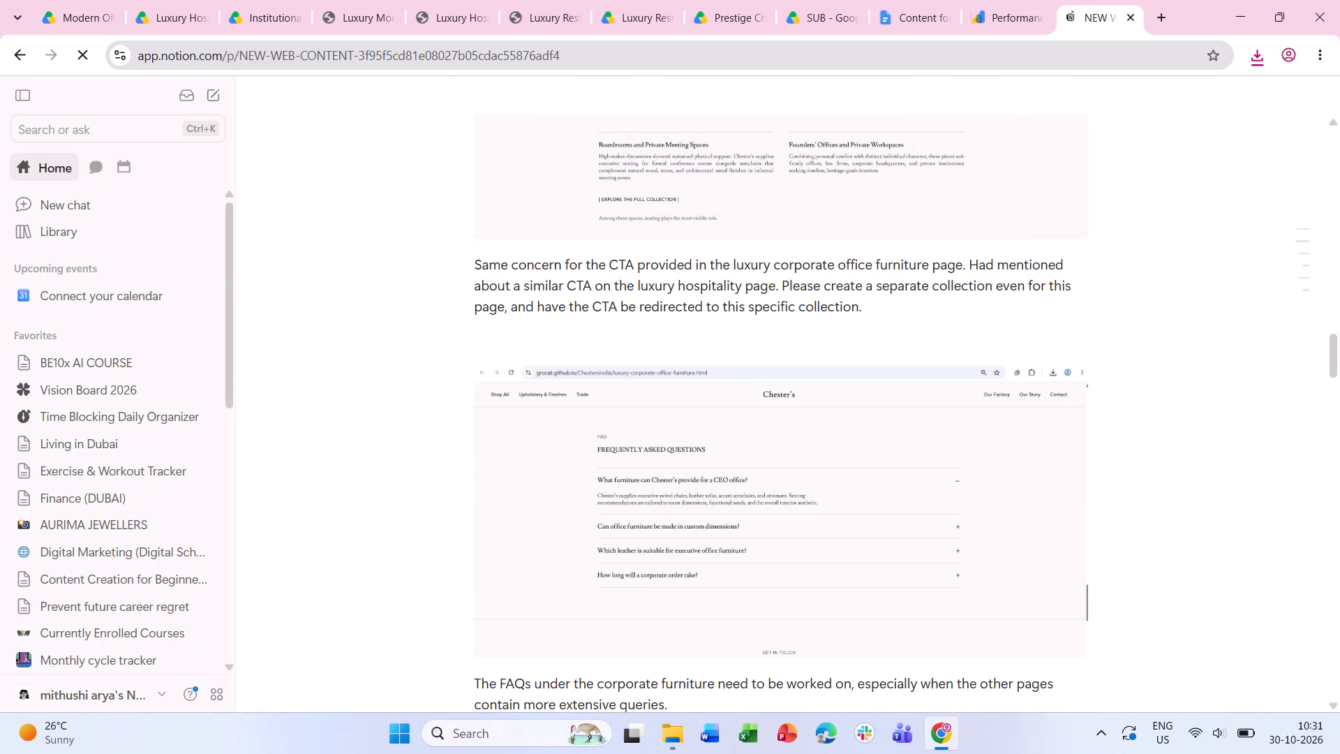
scroll(1173, 426, "down", 2)
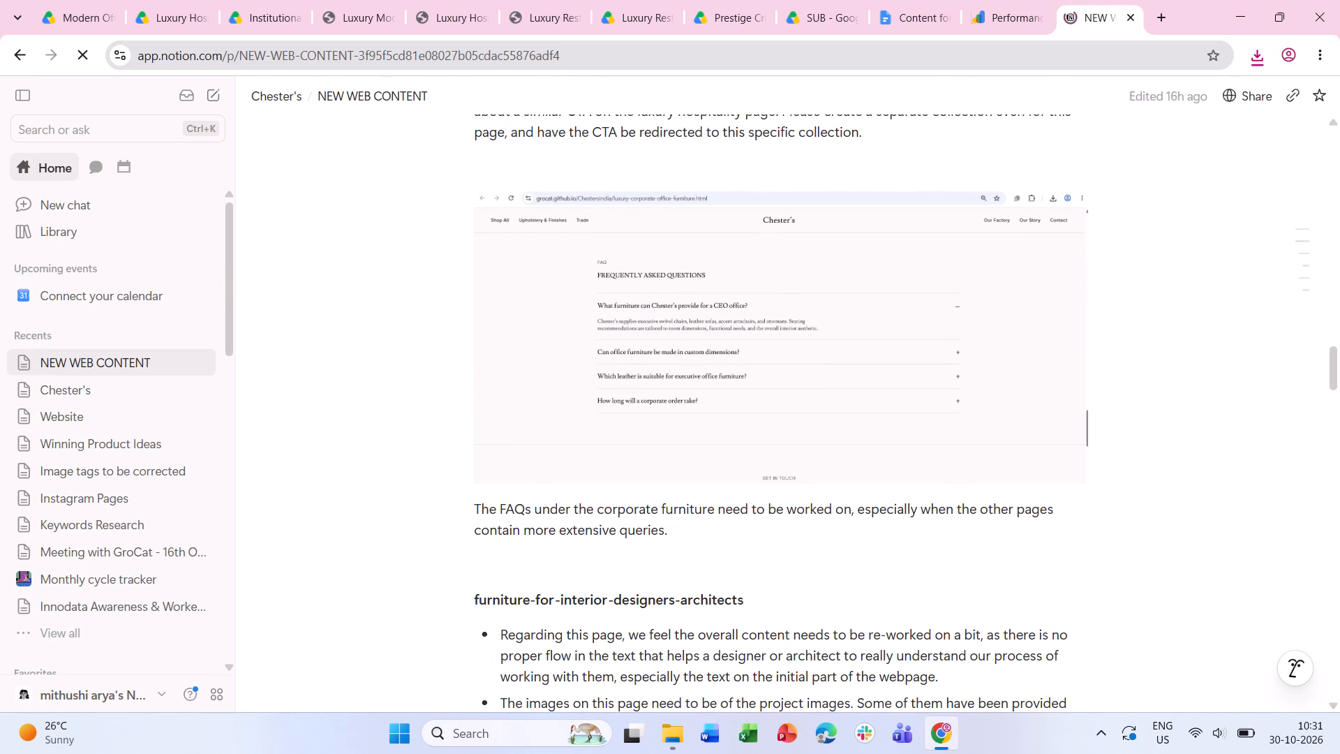